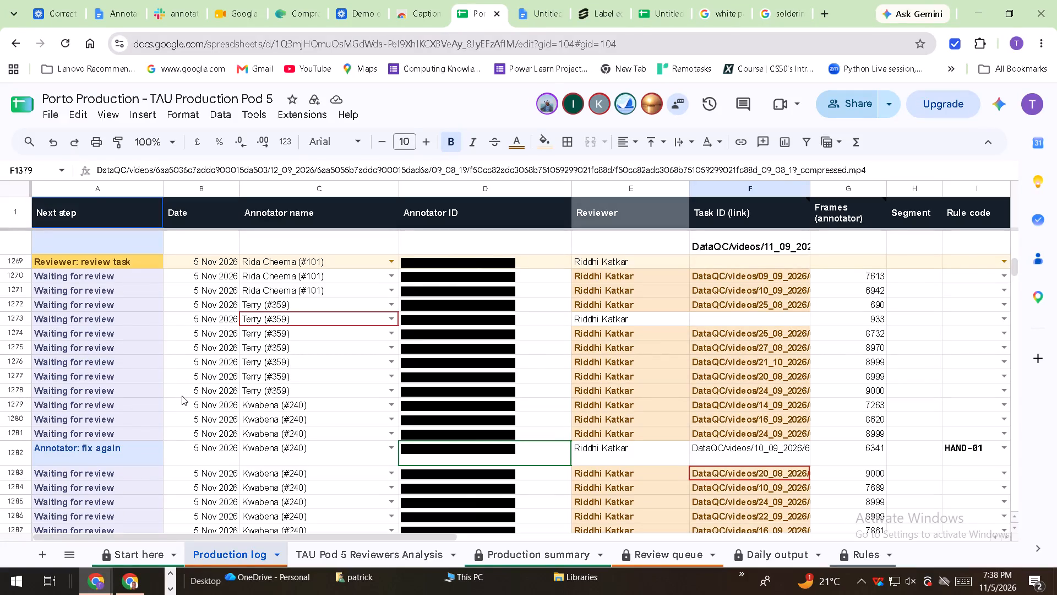
Review the production log from the Terry (#359) rows around row 1272 down to the last filled entries near row 1379.
left_click(262, 345)
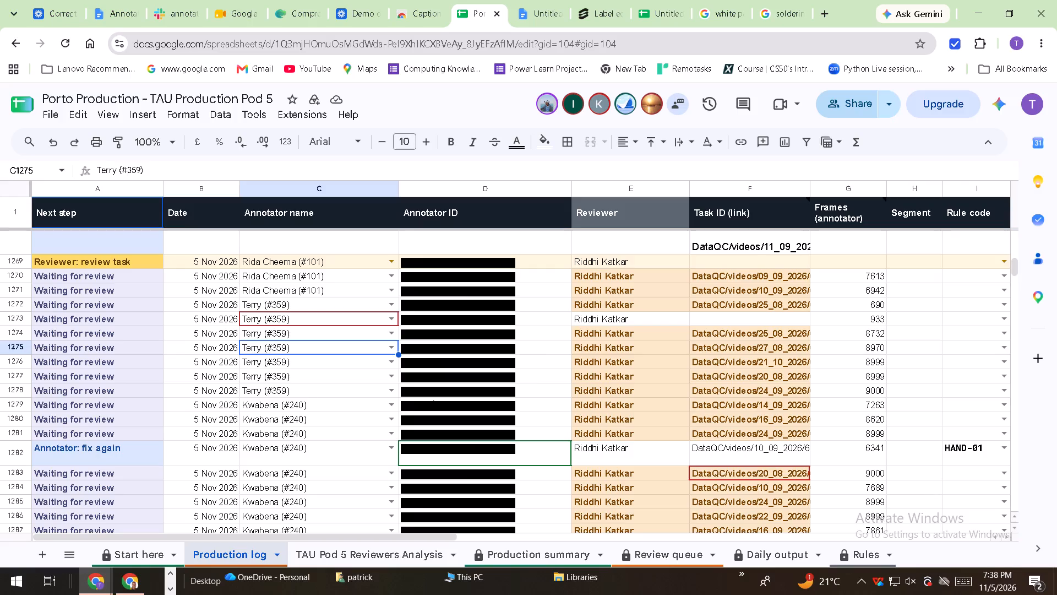
scroll(347, 454, "up", 1)
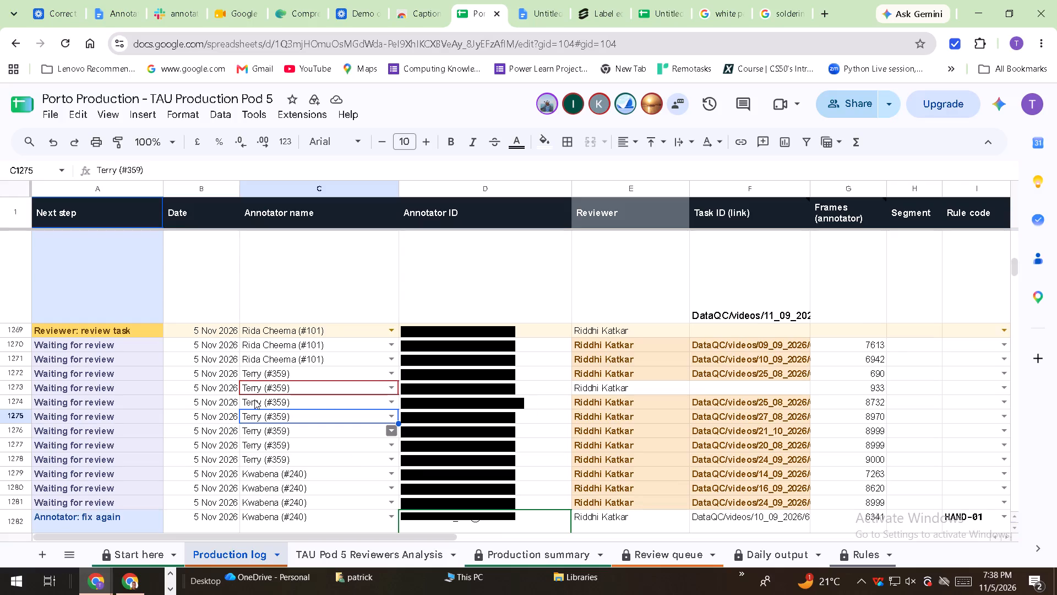
left_click(517, 400)
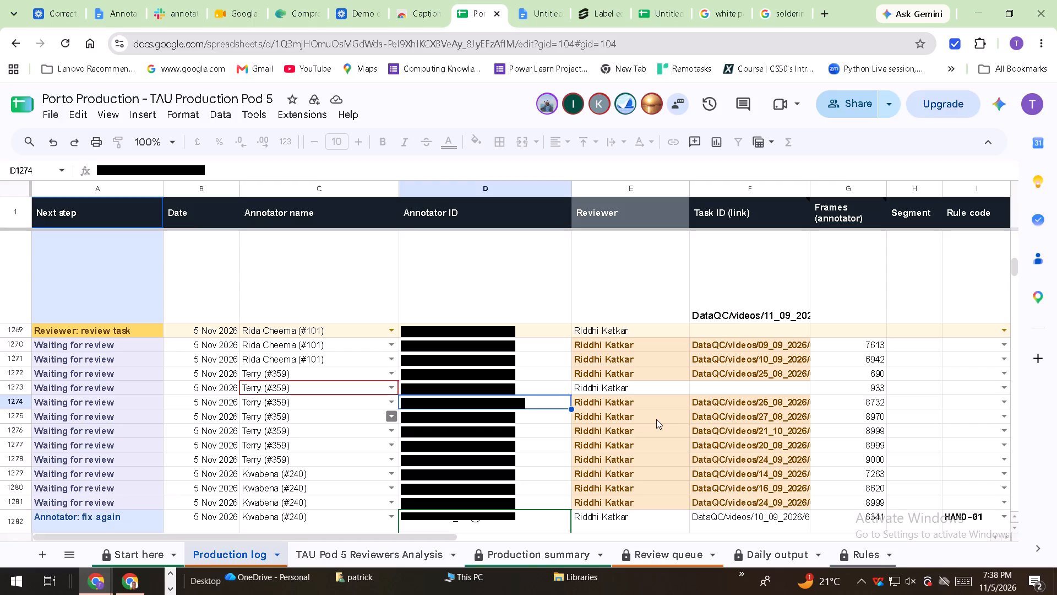
scroll(309, 395, "down", 2)
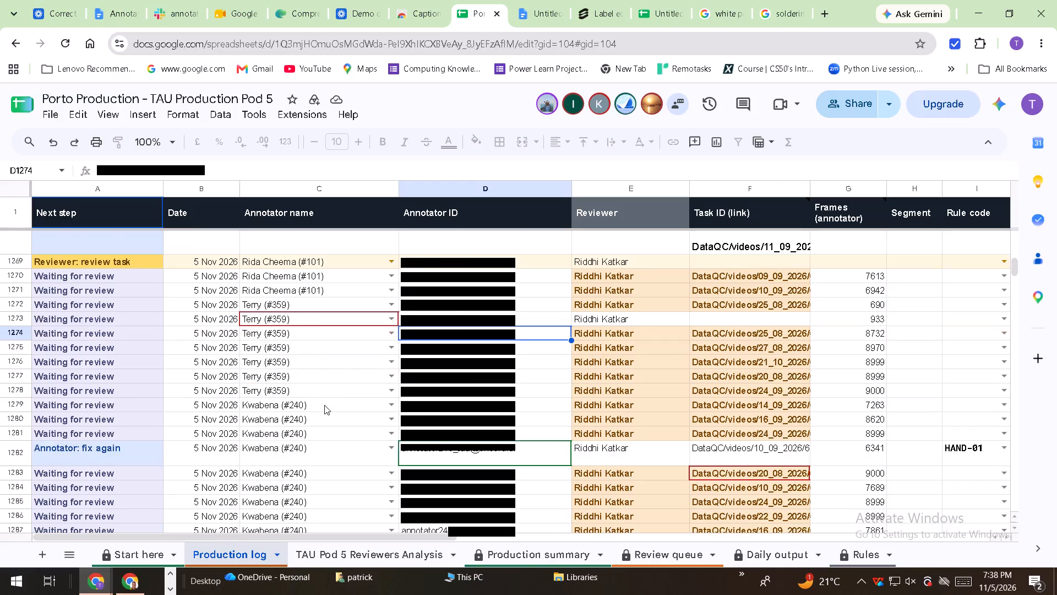
scroll(324, 405, "down", 2)
scroll(419, 426, "down", 2)
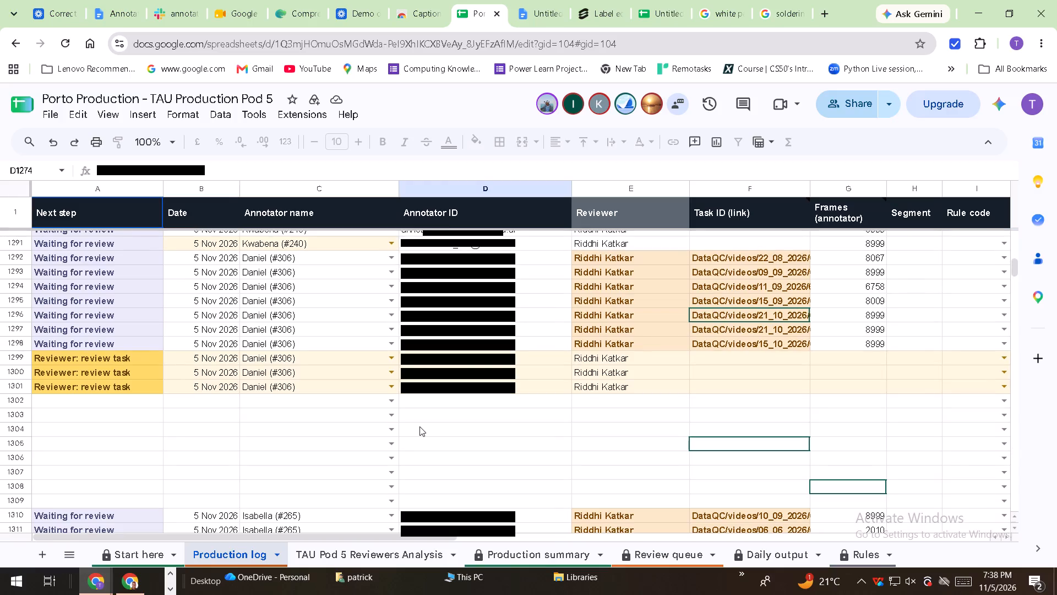
scroll(419, 426, "down", 3)
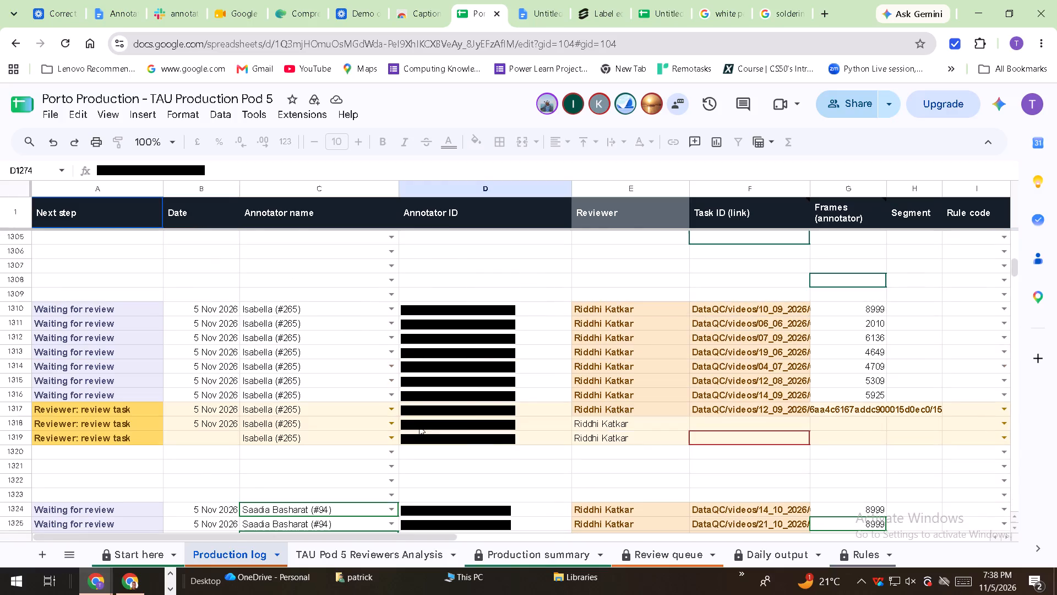
scroll(419, 426, "down", 8)
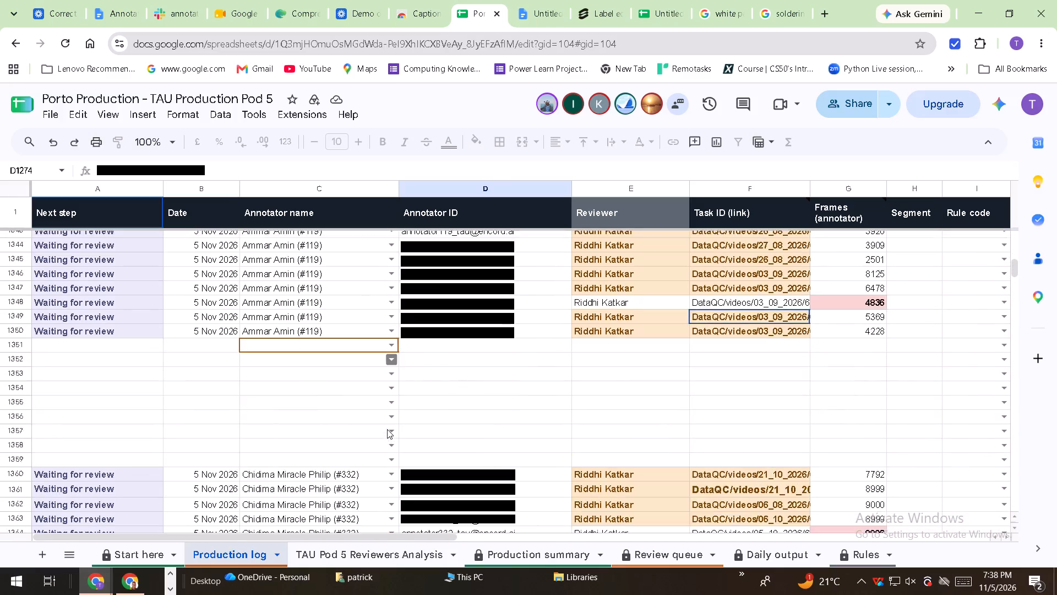
scroll(387, 429, "down", 4)
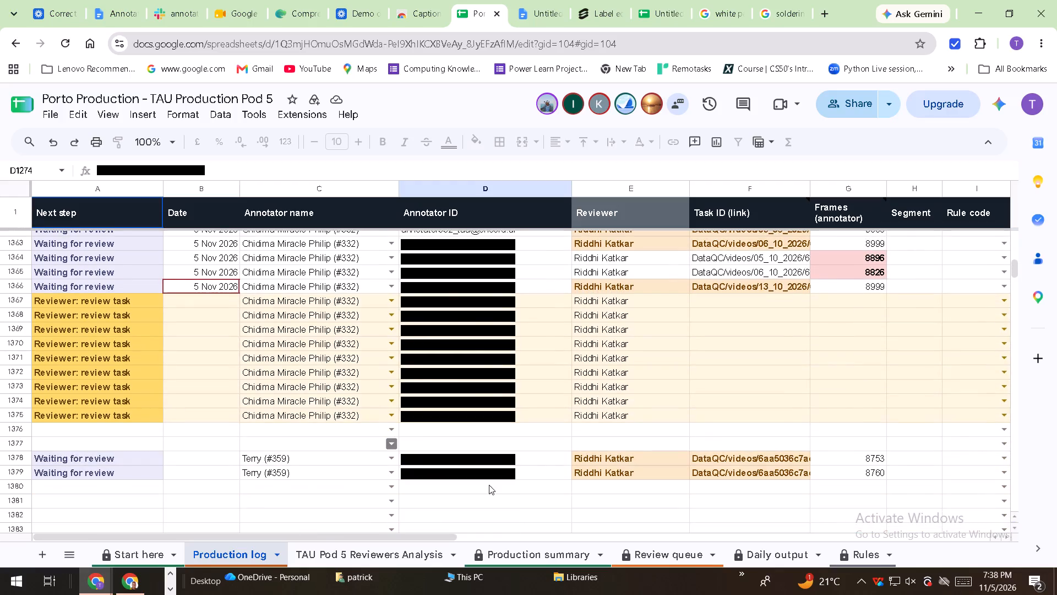
scroll(308, 459, "up", 8)
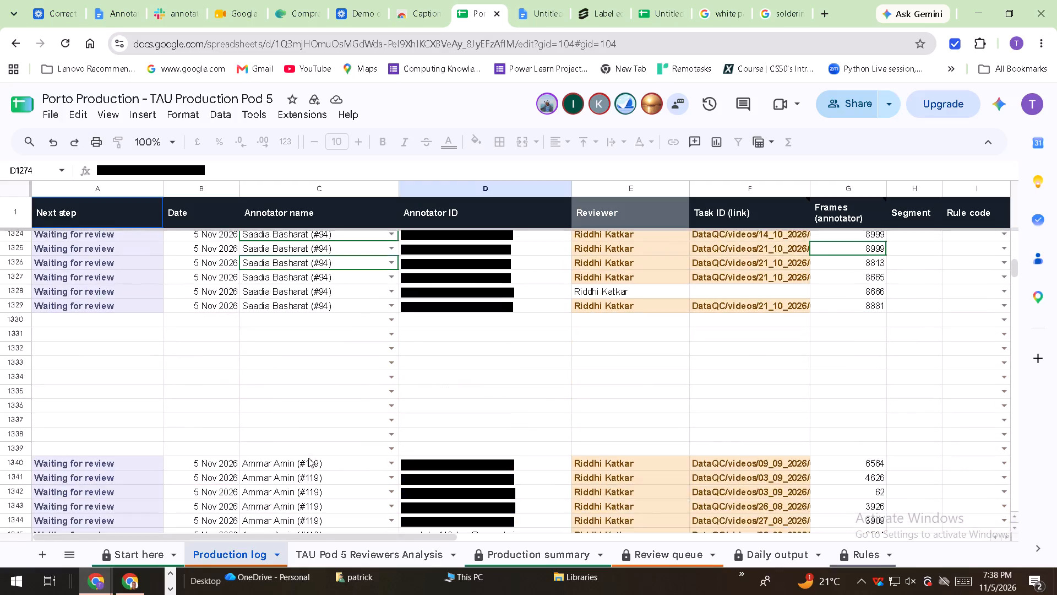
scroll(308, 439, "up", 6)
scroll(186, 399, "up", 7)
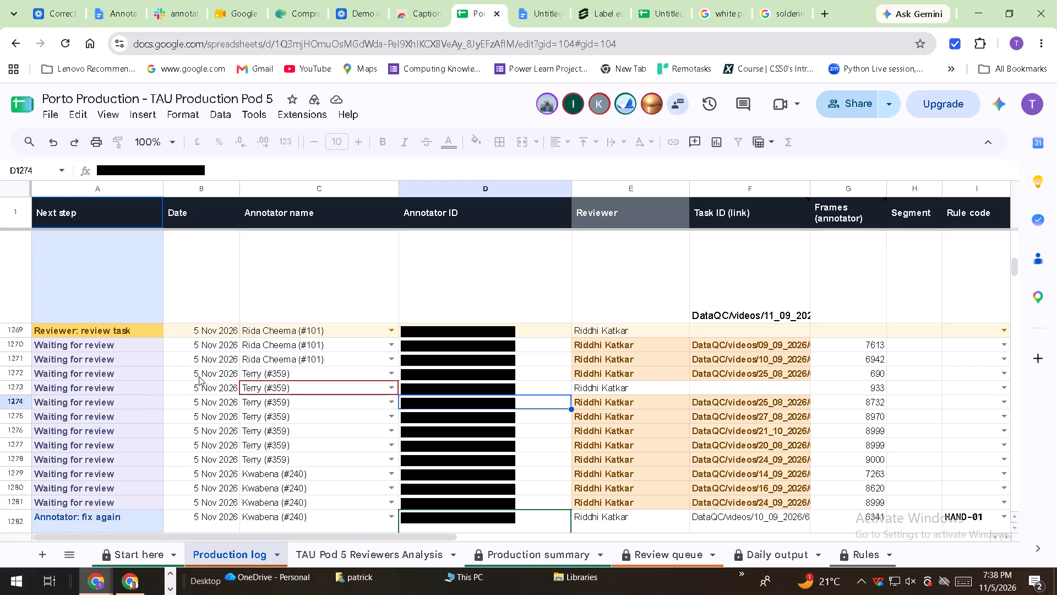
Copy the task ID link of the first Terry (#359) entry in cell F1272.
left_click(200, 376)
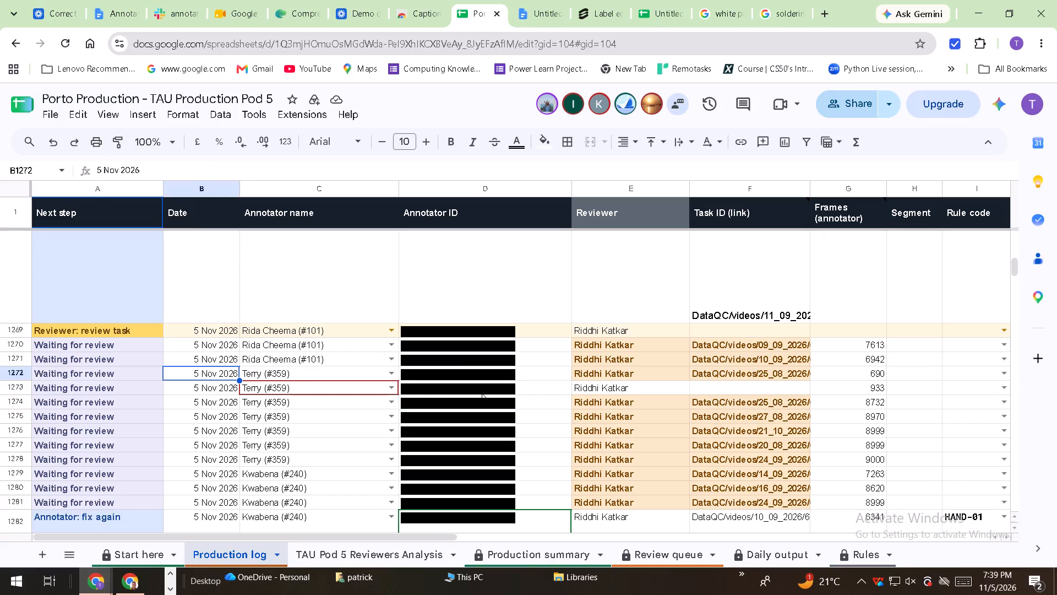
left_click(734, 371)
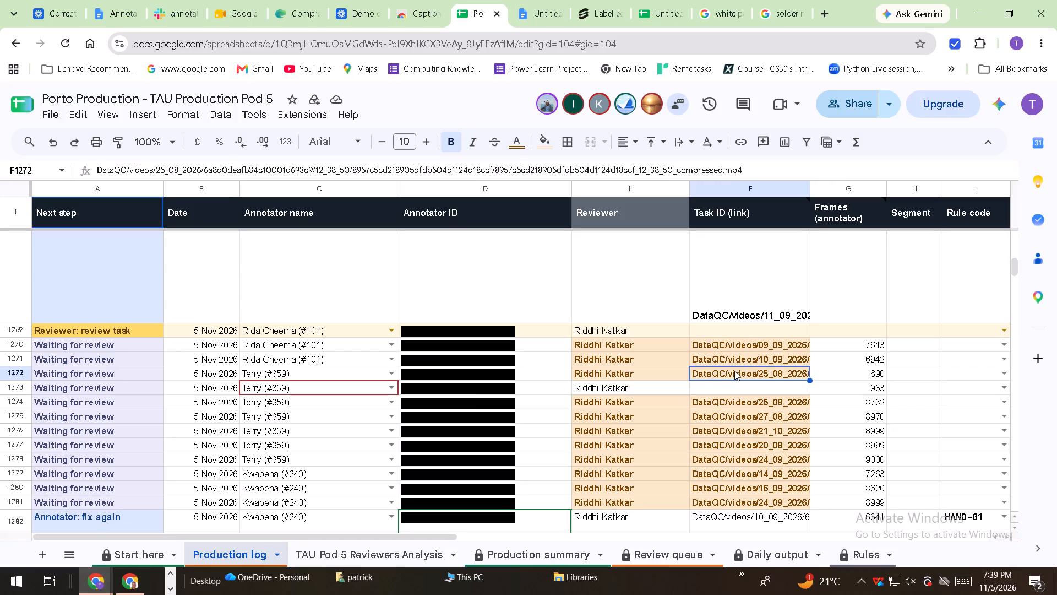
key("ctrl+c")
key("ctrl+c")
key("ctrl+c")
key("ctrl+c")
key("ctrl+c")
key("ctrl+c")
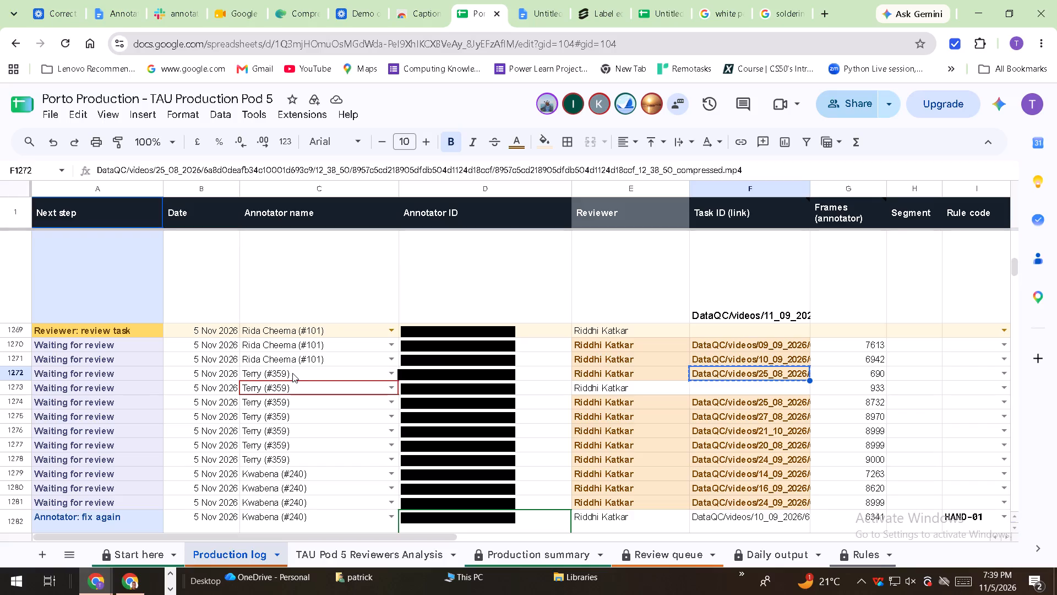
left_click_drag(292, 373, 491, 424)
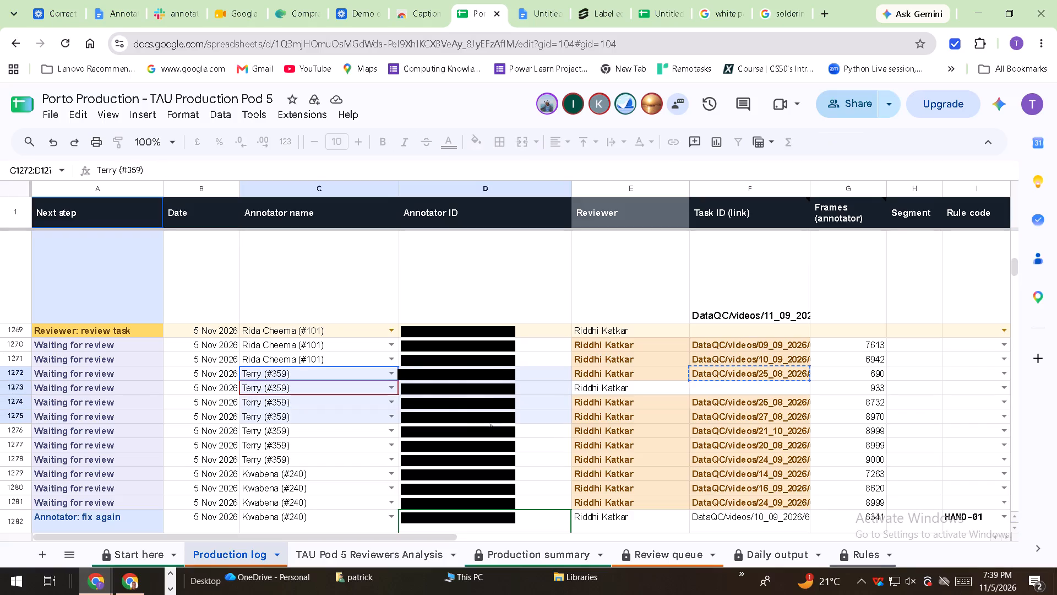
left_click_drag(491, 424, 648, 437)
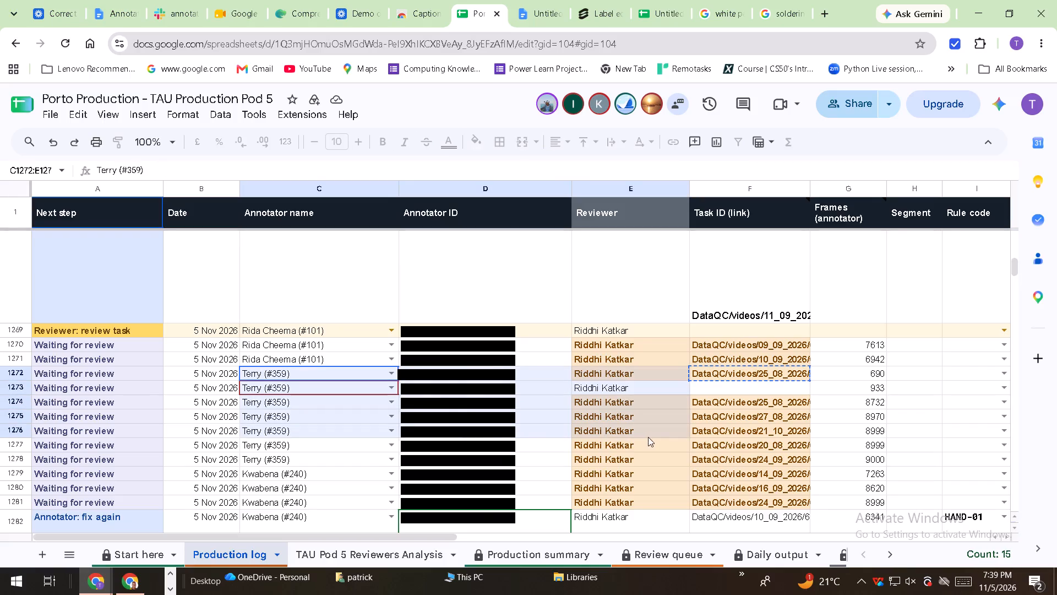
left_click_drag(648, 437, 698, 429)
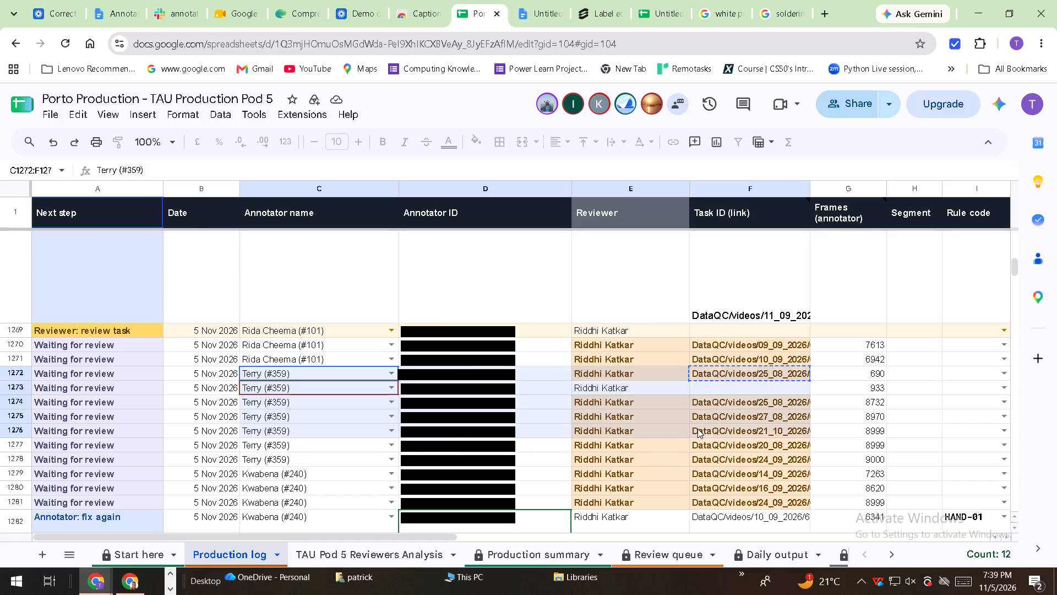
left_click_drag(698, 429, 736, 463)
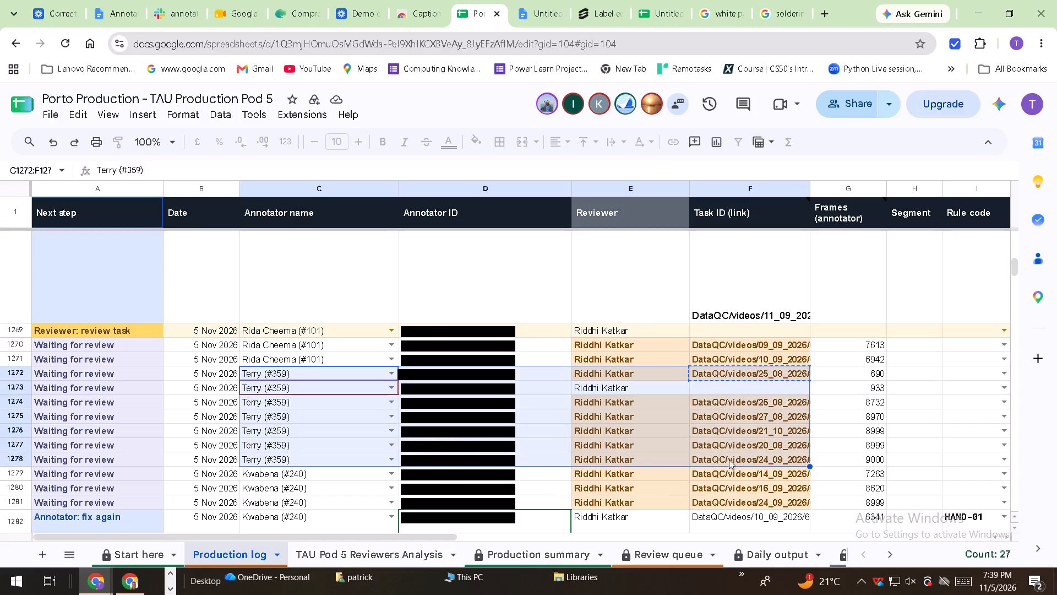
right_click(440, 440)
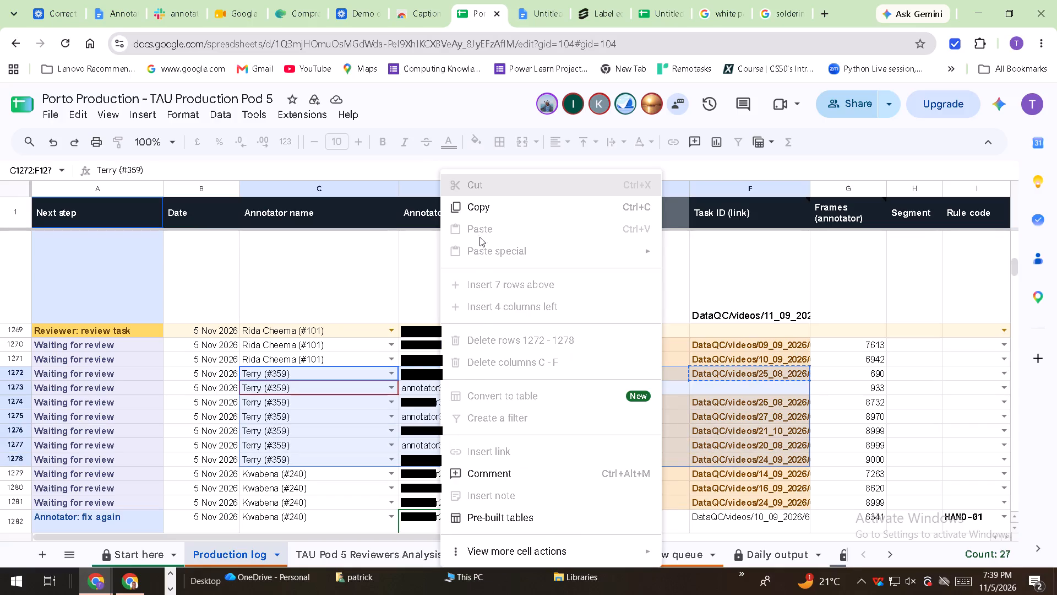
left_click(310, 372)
left_click_drag(310, 372, 616, 366)
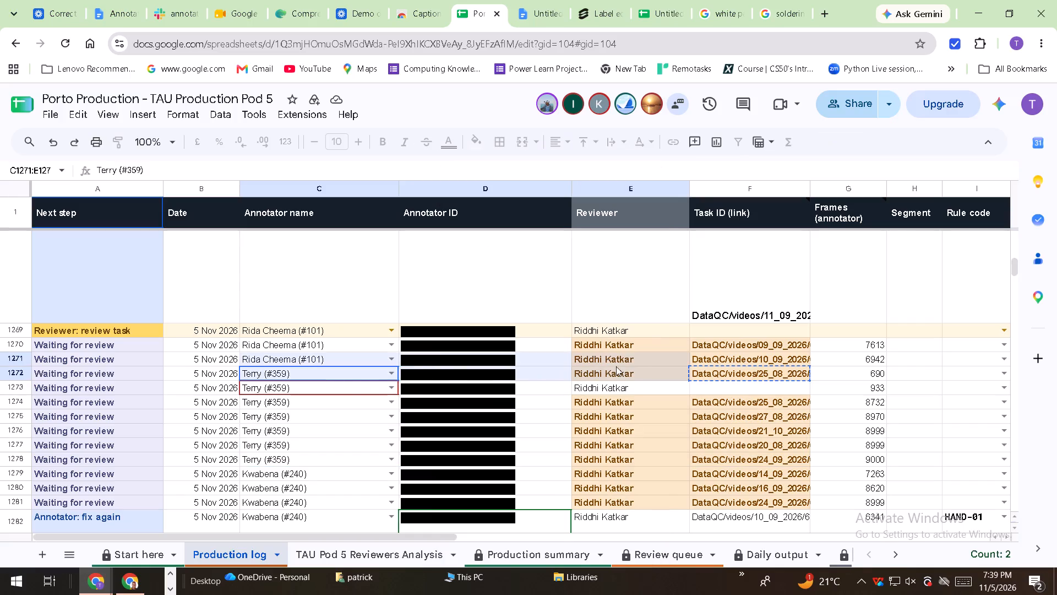
left_click_drag(616, 366, 804, 384)
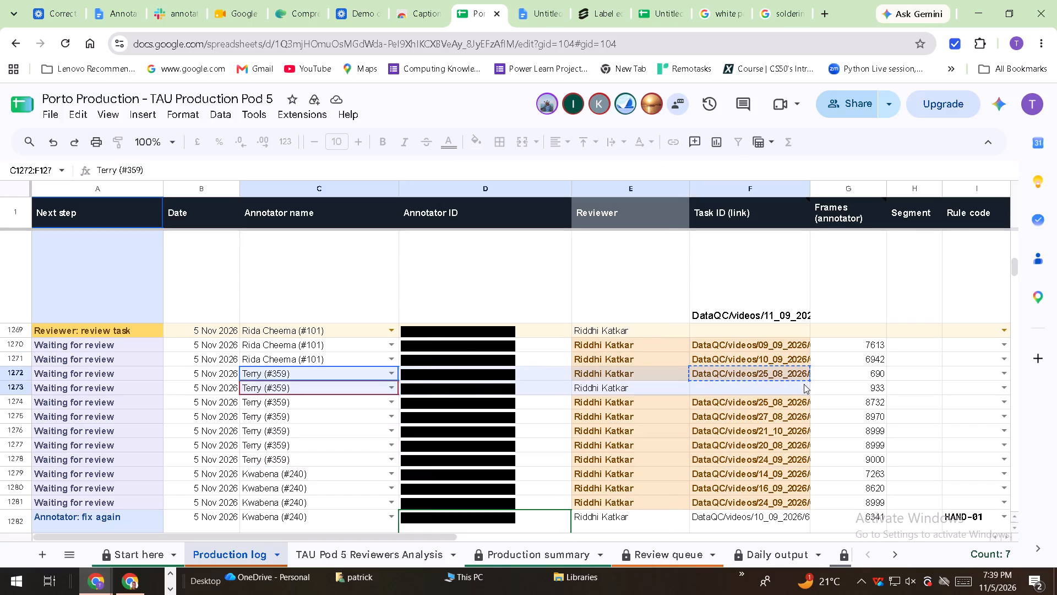
left_click_drag(804, 384, 837, 365)
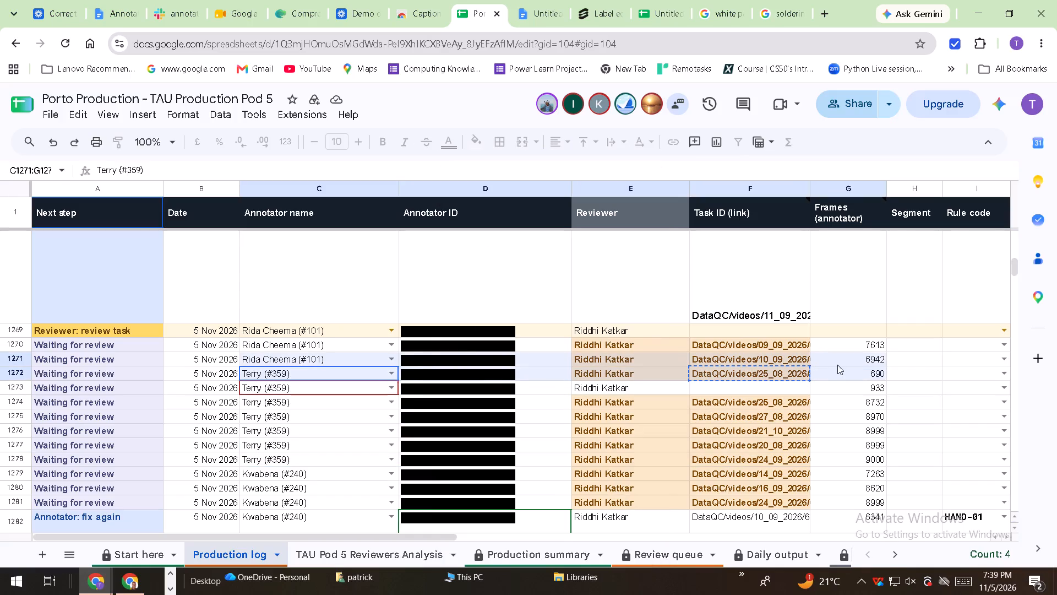
left_click_drag(837, 365, 876, 443)
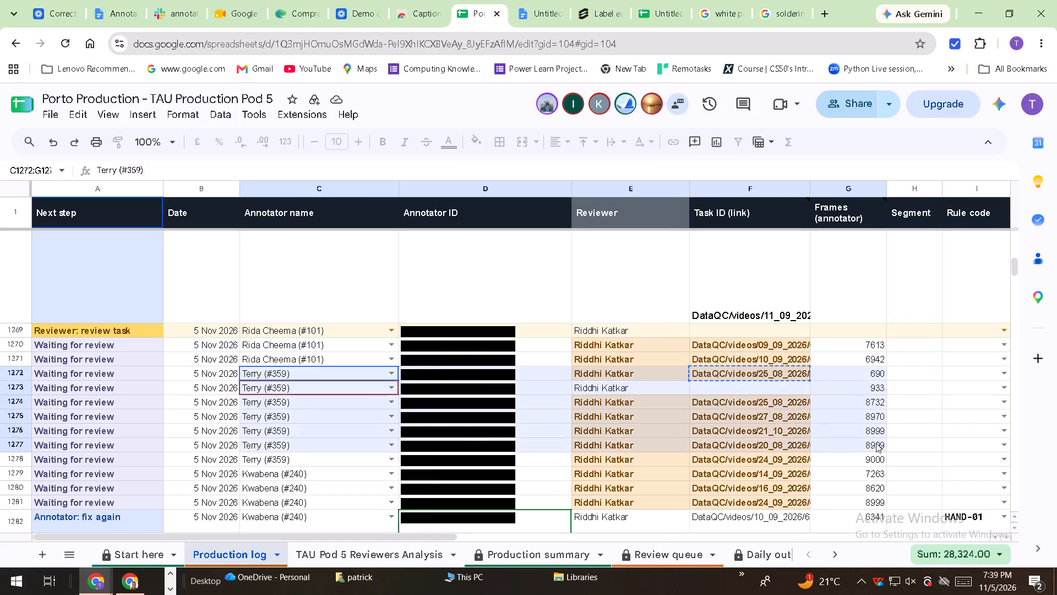
left_click_drag(876, 443, 884, 462)
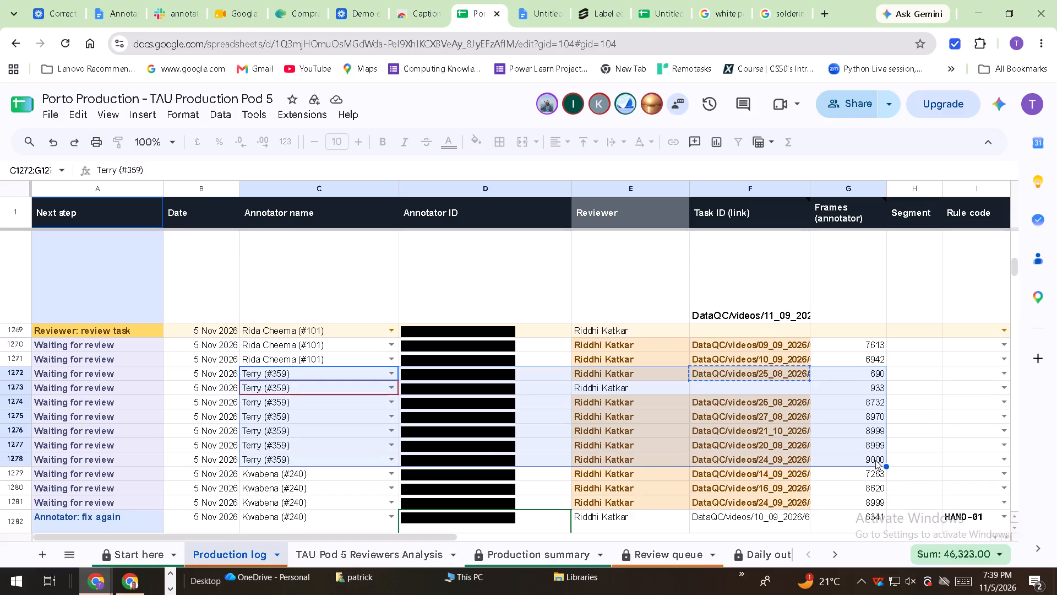
right_click(384, 405)
left_click(407, 207)
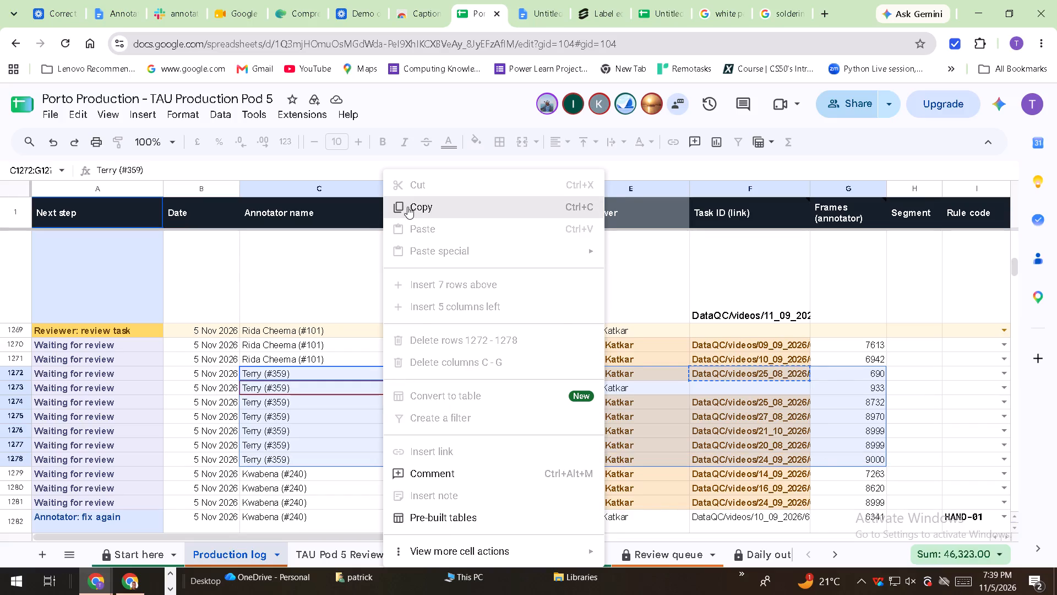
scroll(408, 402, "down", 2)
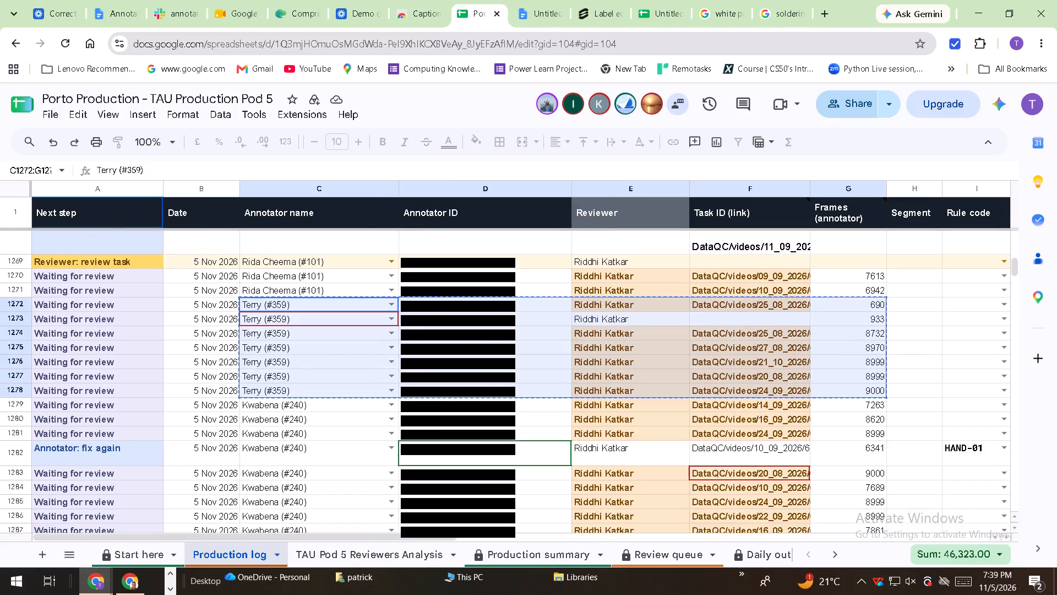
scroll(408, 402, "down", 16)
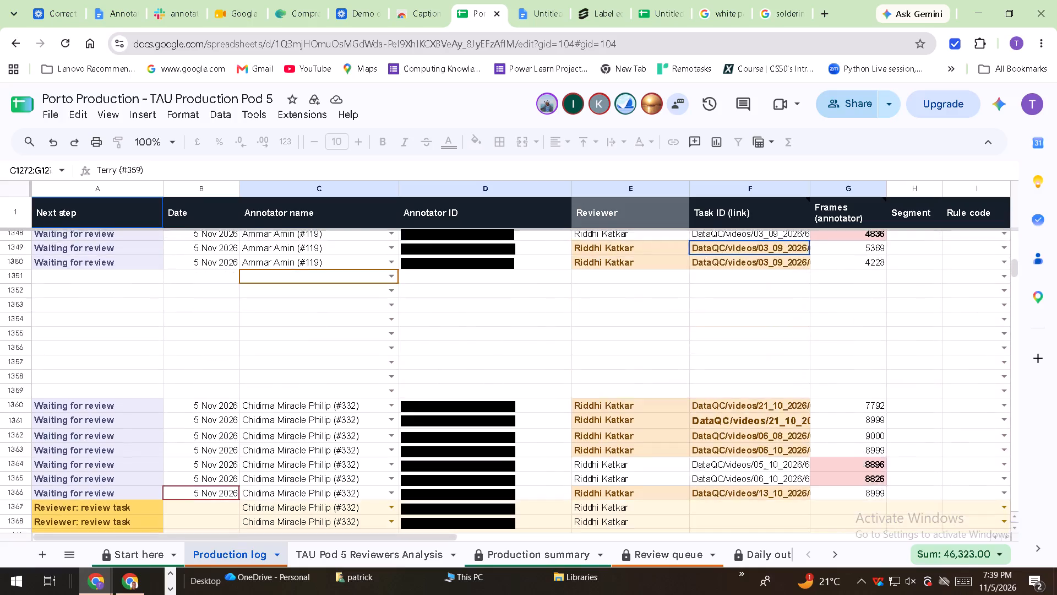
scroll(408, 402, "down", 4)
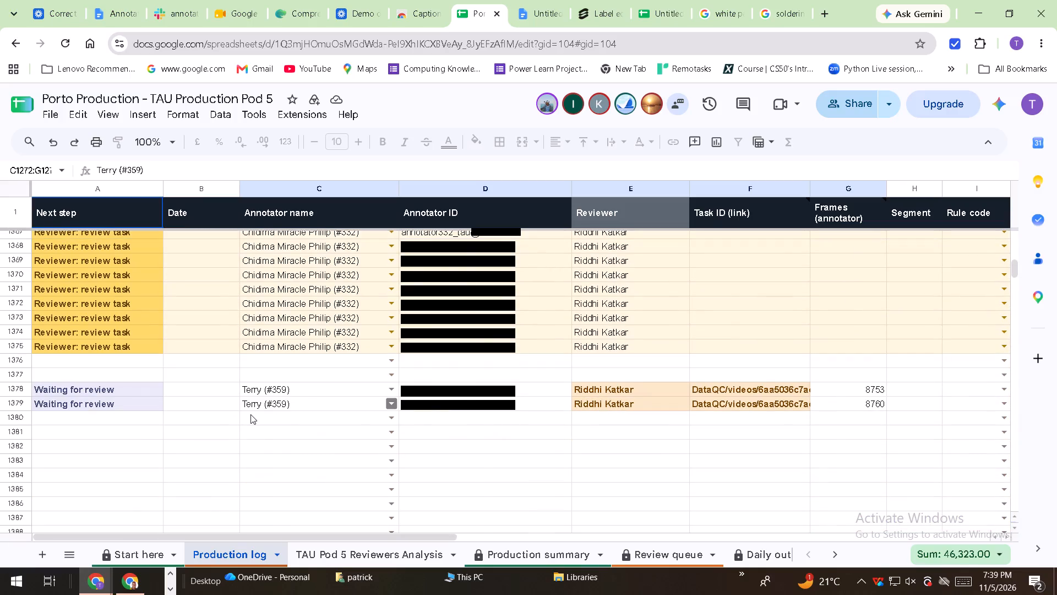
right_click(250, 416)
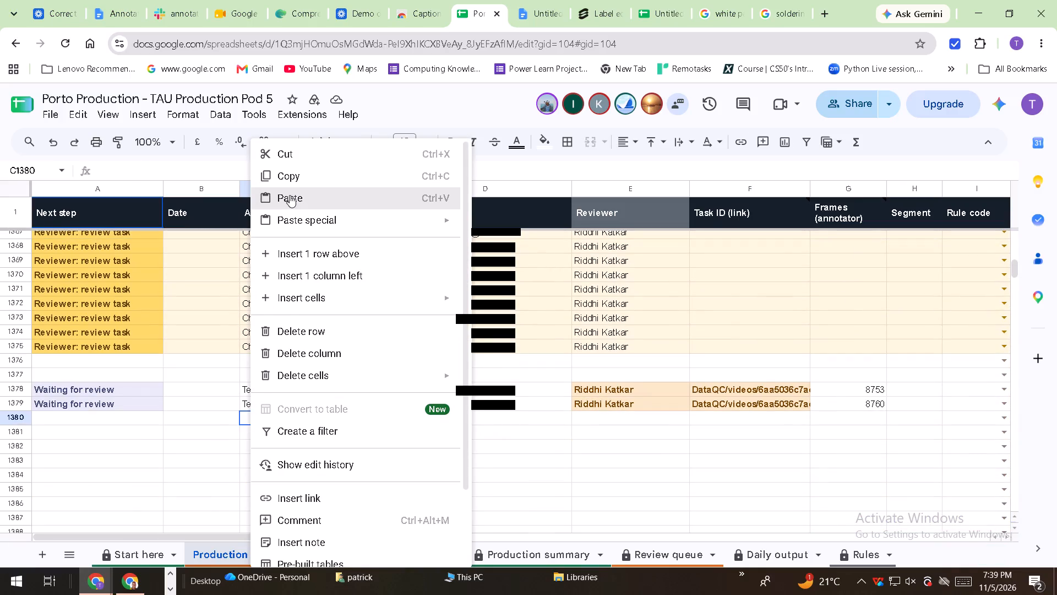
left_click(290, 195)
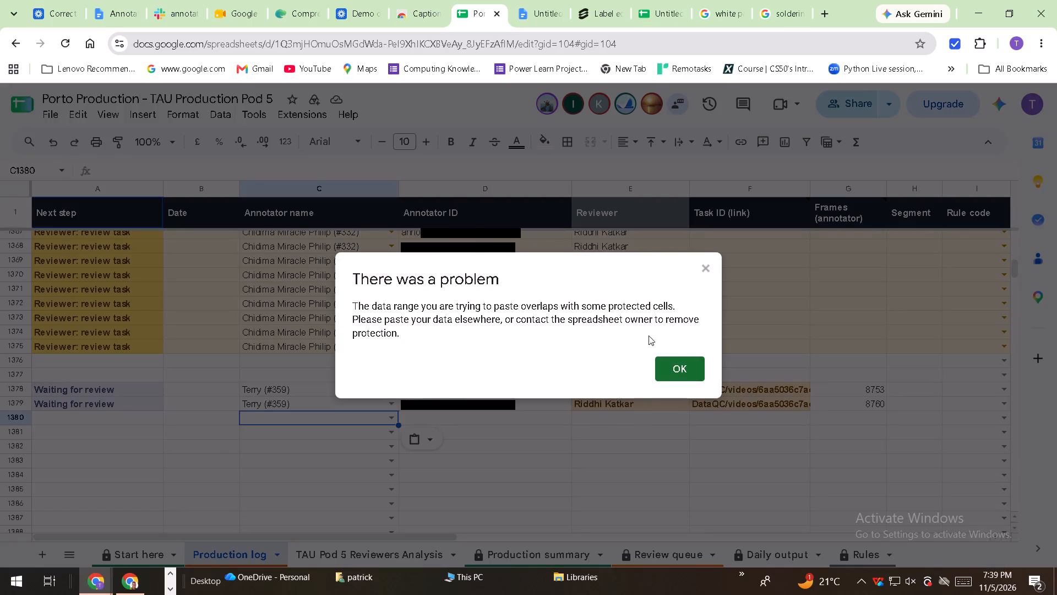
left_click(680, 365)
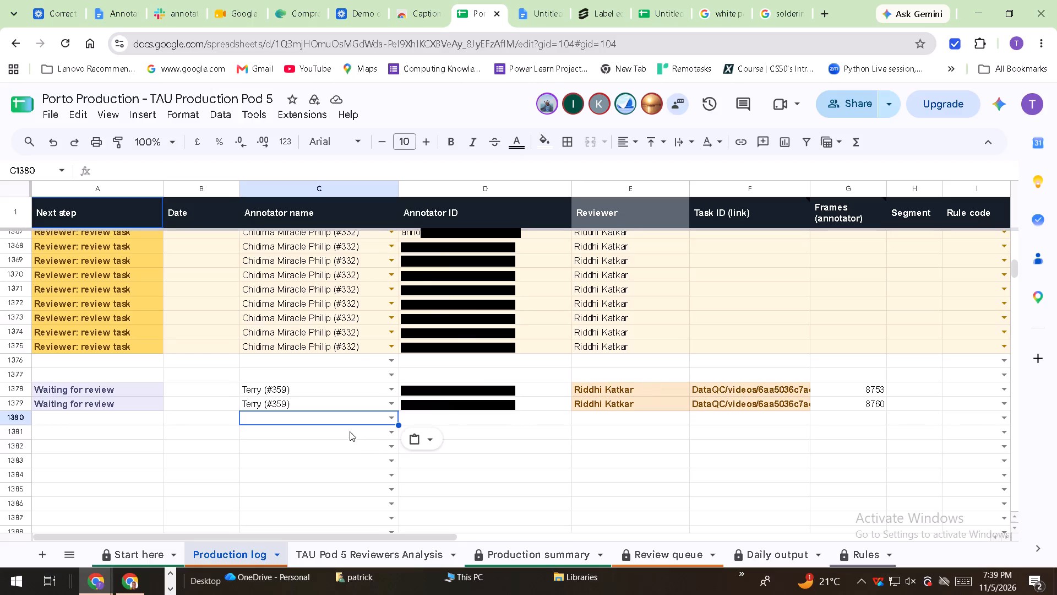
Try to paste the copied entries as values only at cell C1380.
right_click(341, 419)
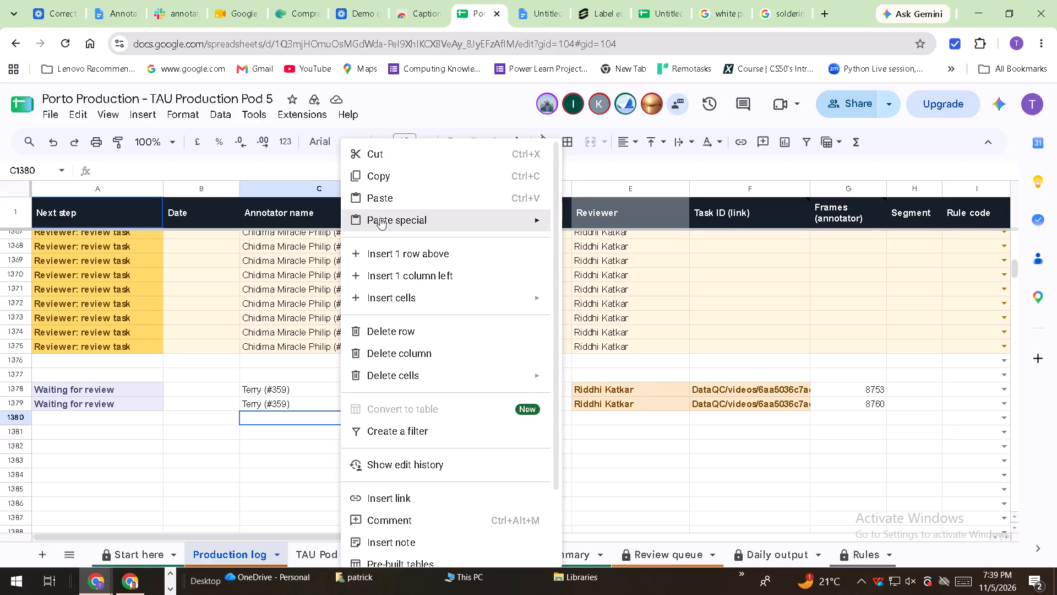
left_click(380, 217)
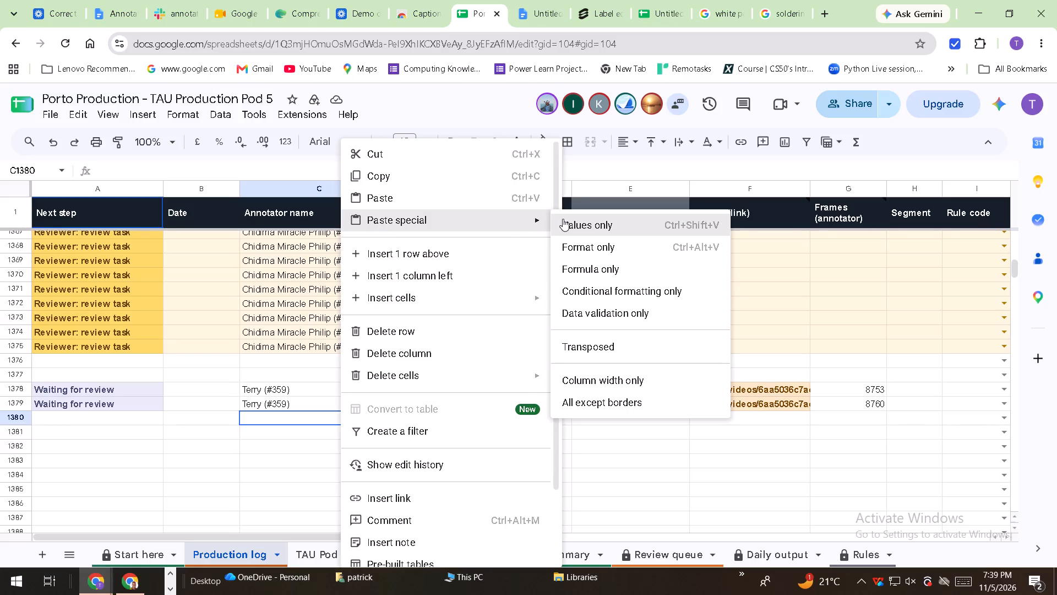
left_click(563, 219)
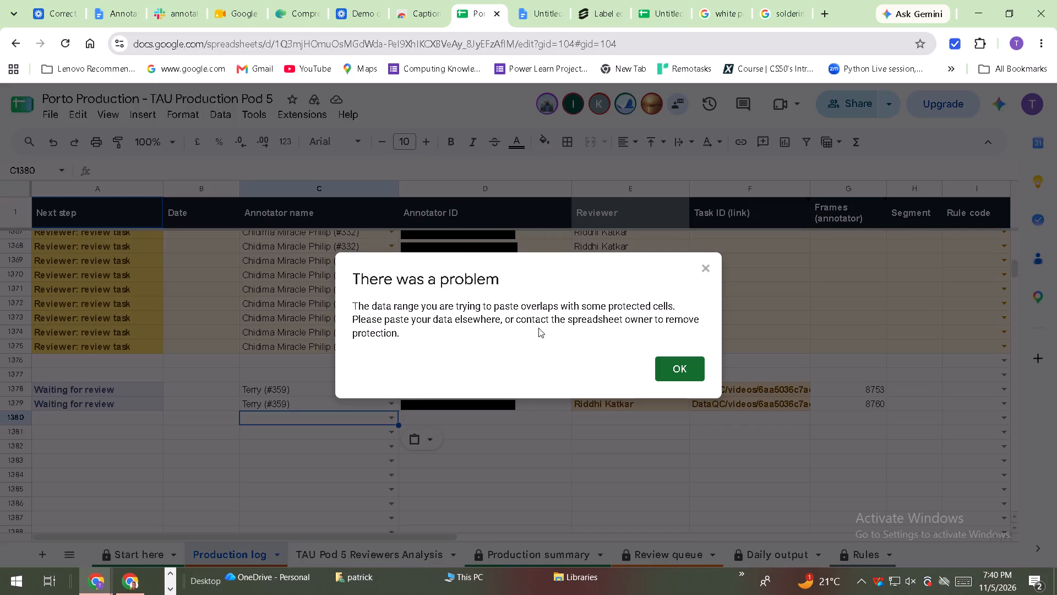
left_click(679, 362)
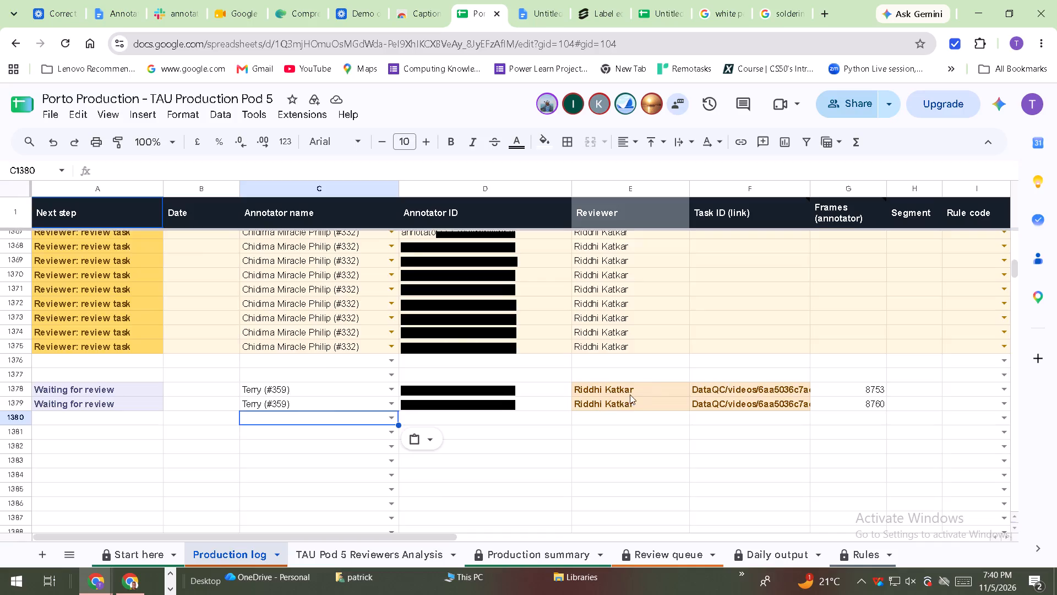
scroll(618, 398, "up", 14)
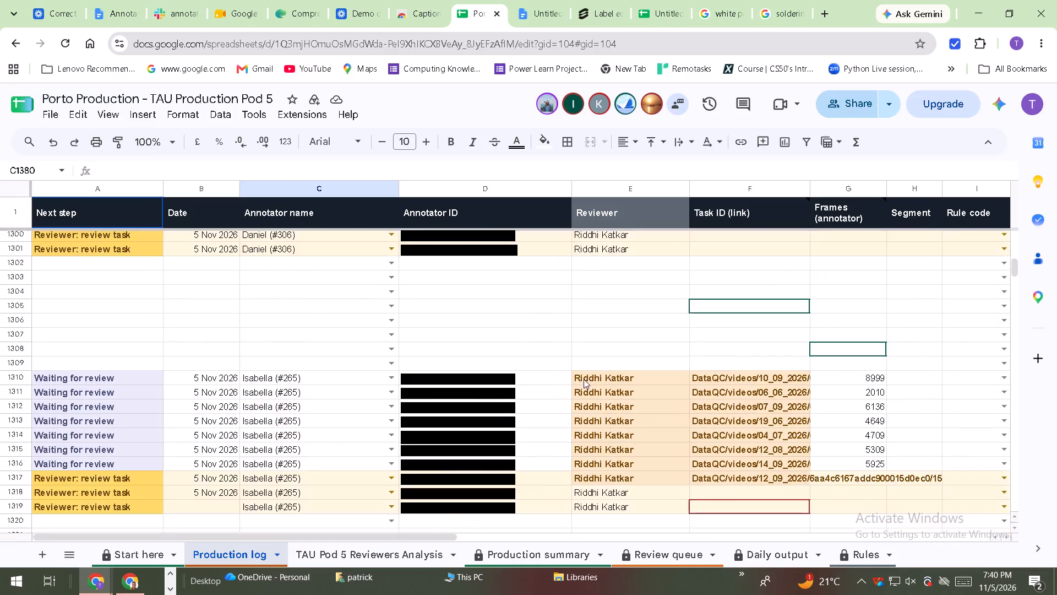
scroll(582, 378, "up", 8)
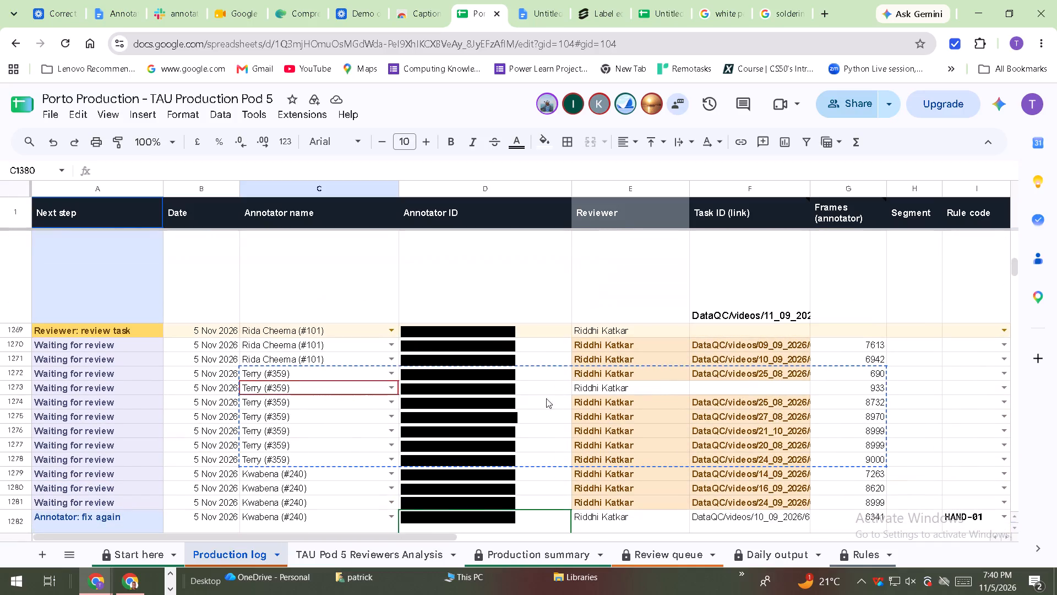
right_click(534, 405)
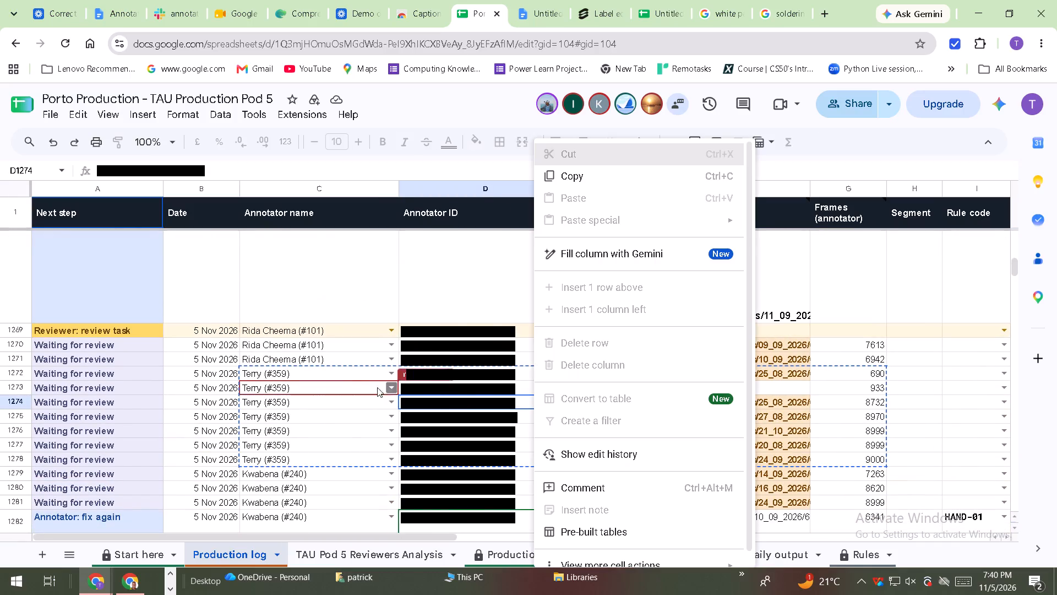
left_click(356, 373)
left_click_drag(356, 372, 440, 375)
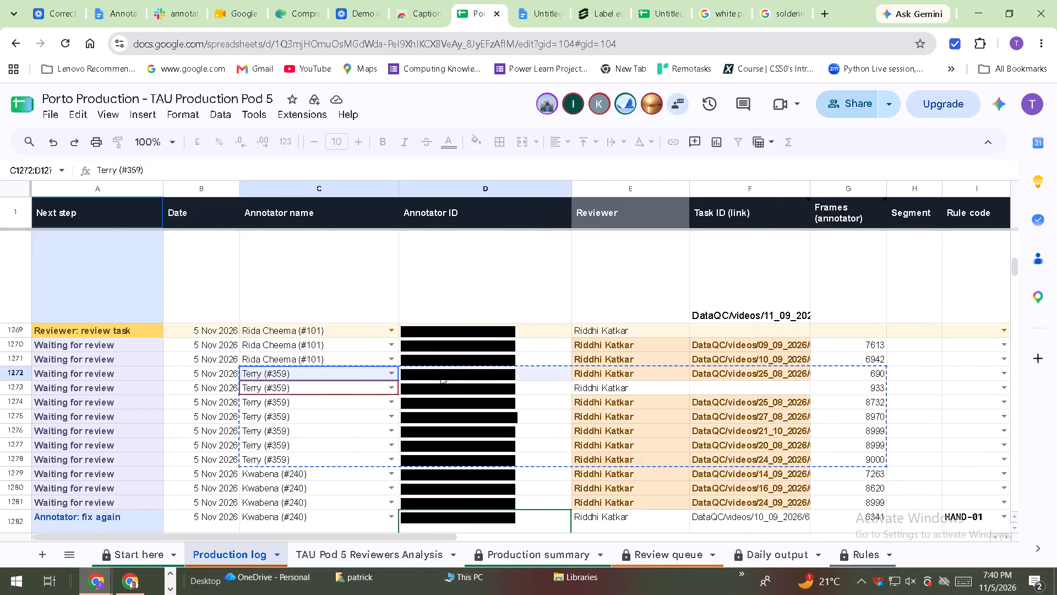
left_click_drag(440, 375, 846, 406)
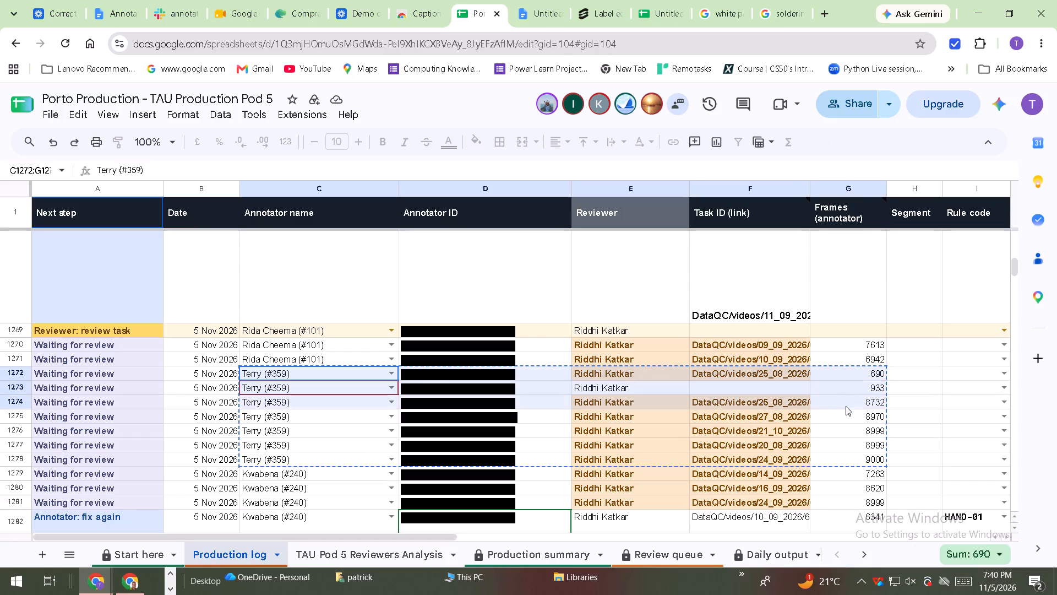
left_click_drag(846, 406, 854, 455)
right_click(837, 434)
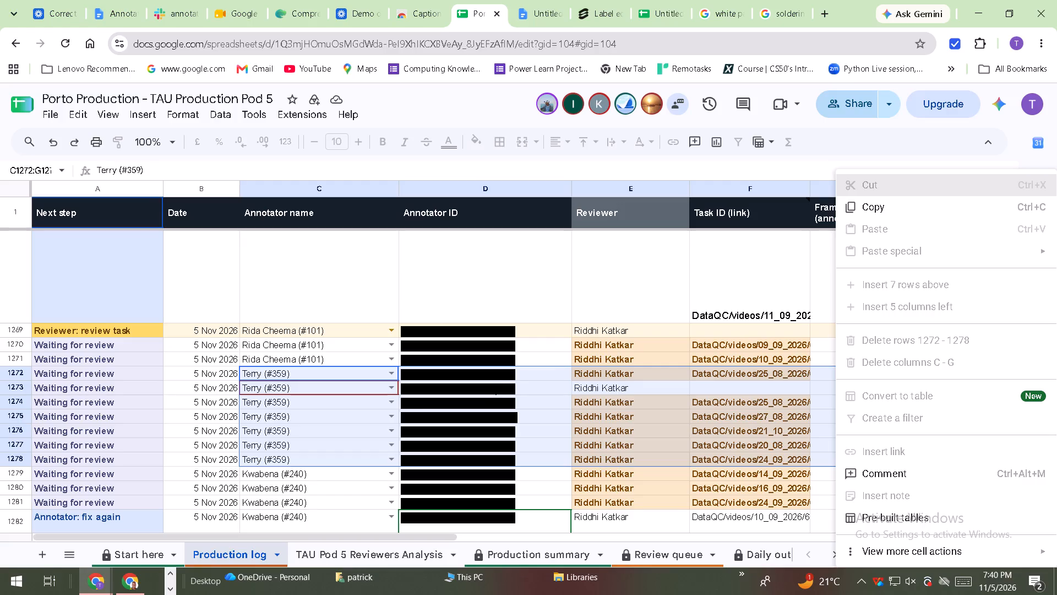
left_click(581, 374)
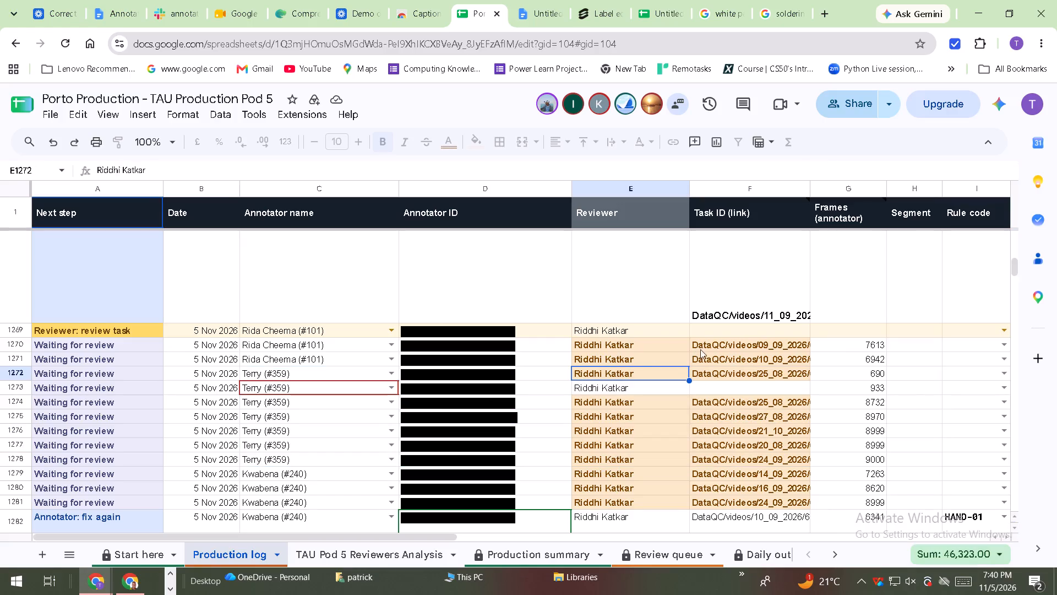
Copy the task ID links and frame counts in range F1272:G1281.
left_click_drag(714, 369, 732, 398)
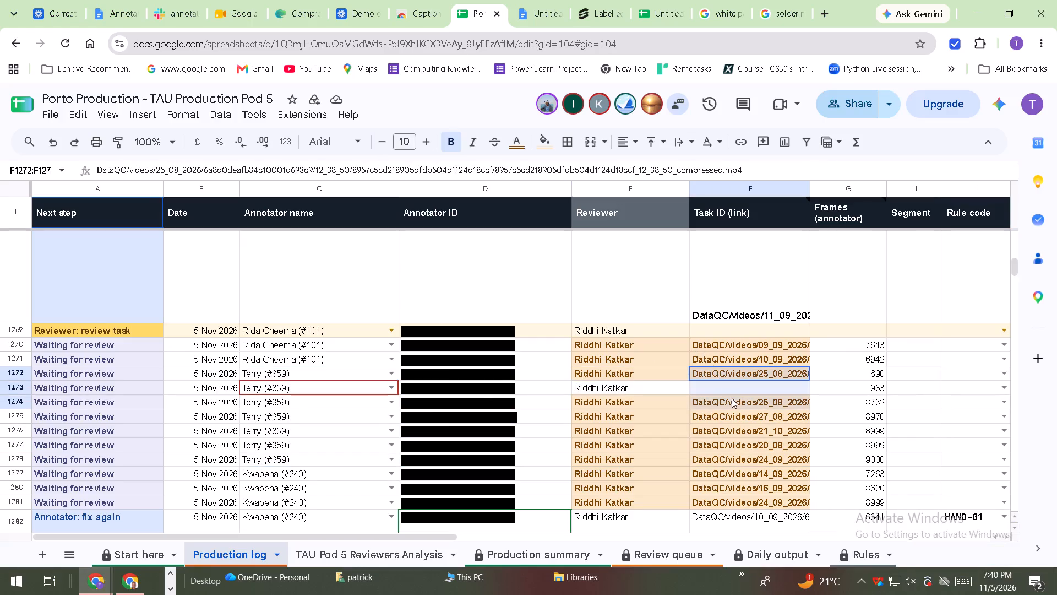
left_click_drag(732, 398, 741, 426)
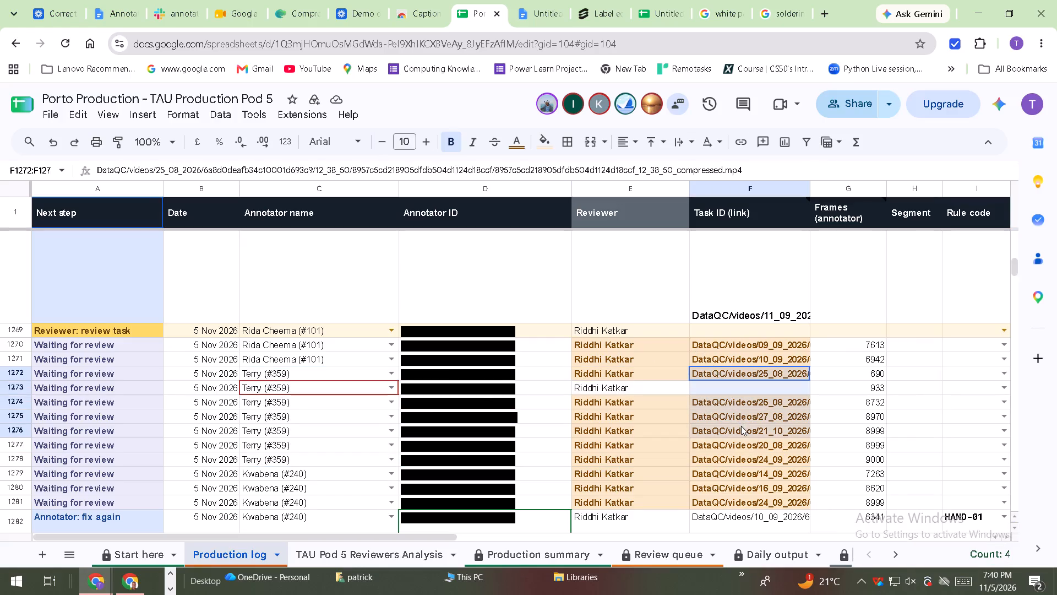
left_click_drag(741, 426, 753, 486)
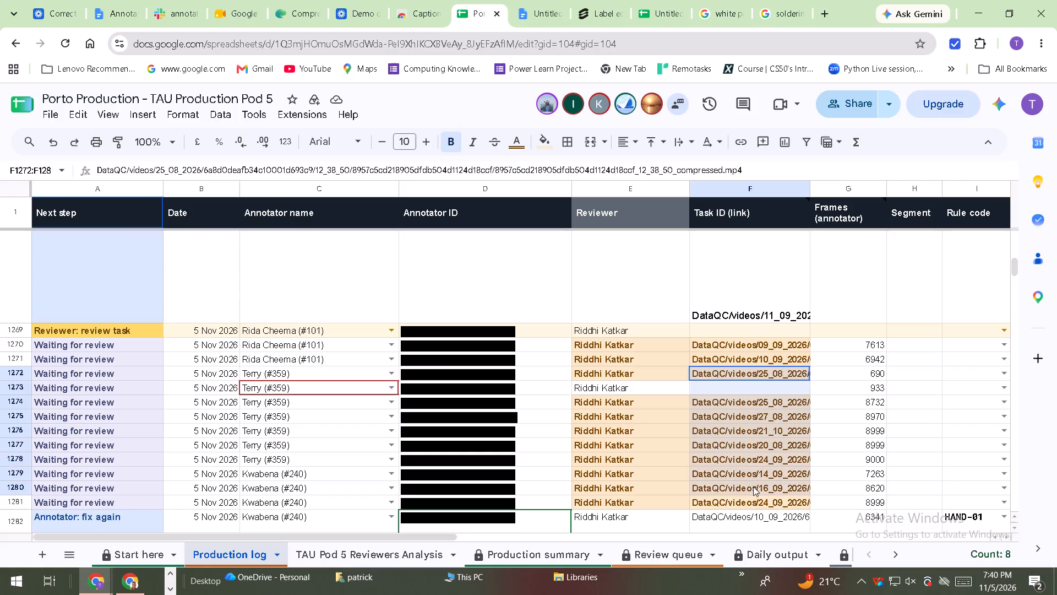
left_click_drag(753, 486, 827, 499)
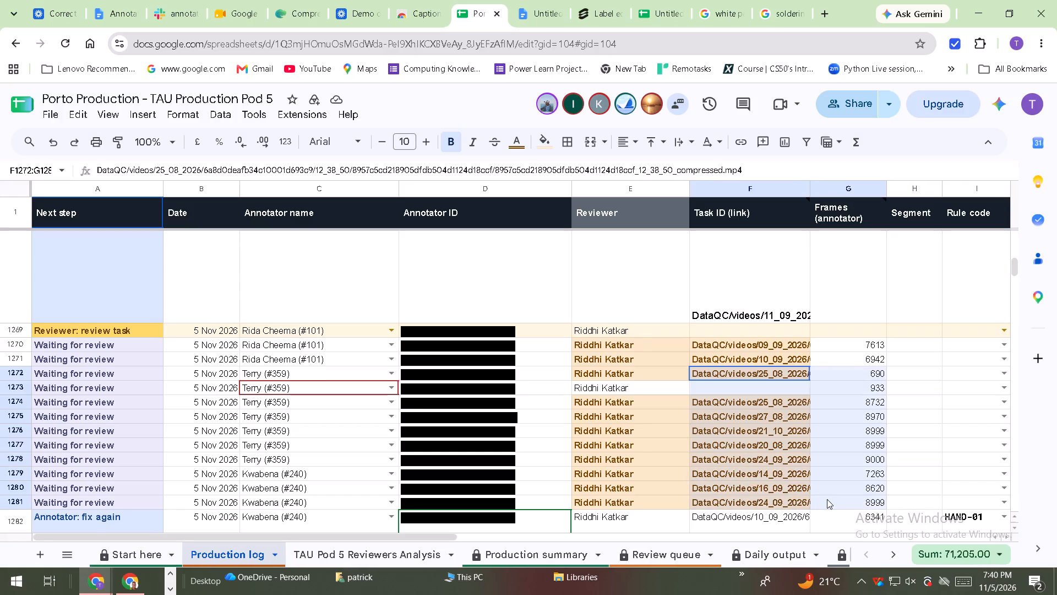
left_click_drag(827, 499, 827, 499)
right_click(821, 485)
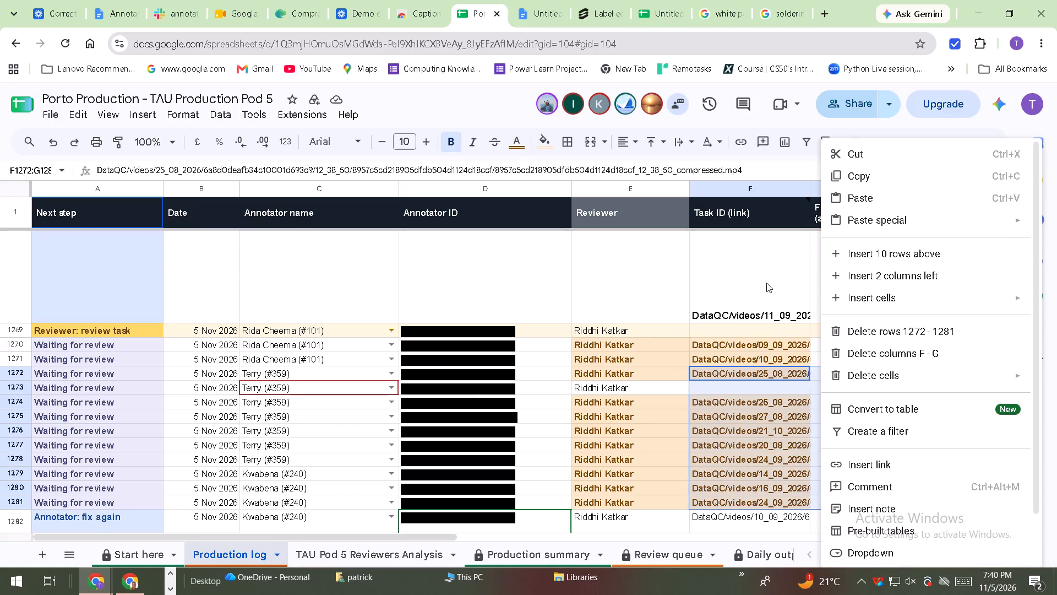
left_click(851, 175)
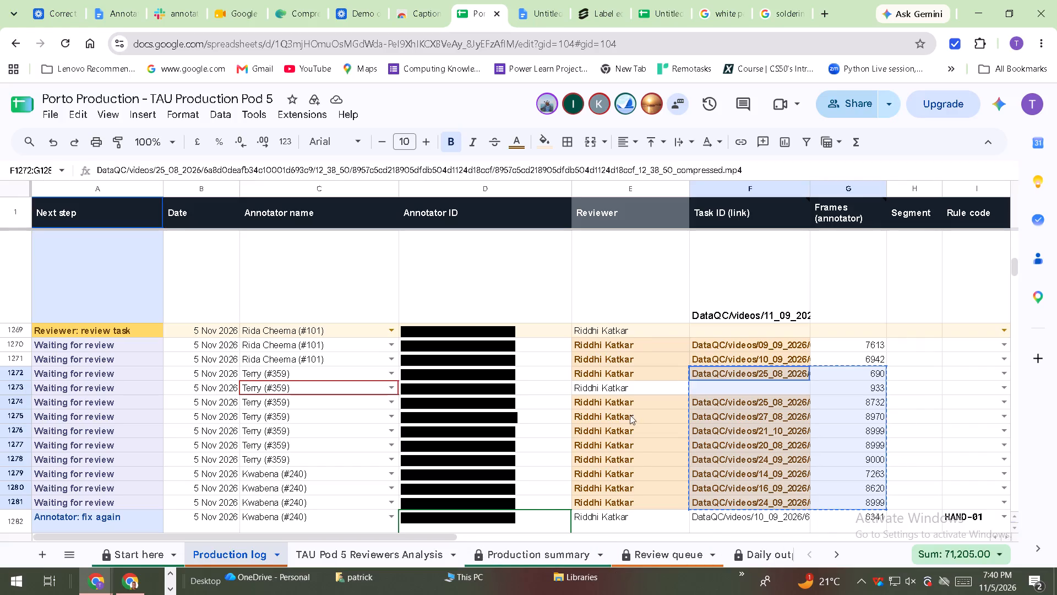
Copy only the Terry (#359) task ID links and frame counts, range F1272:G1278.
left_click(644, 399)
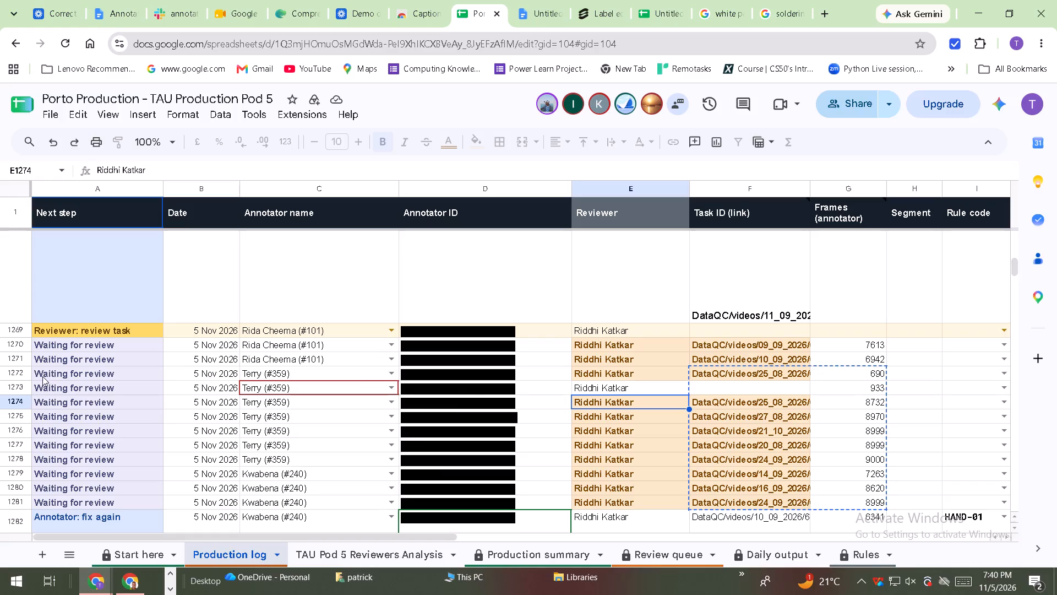
left_click(27, 376)
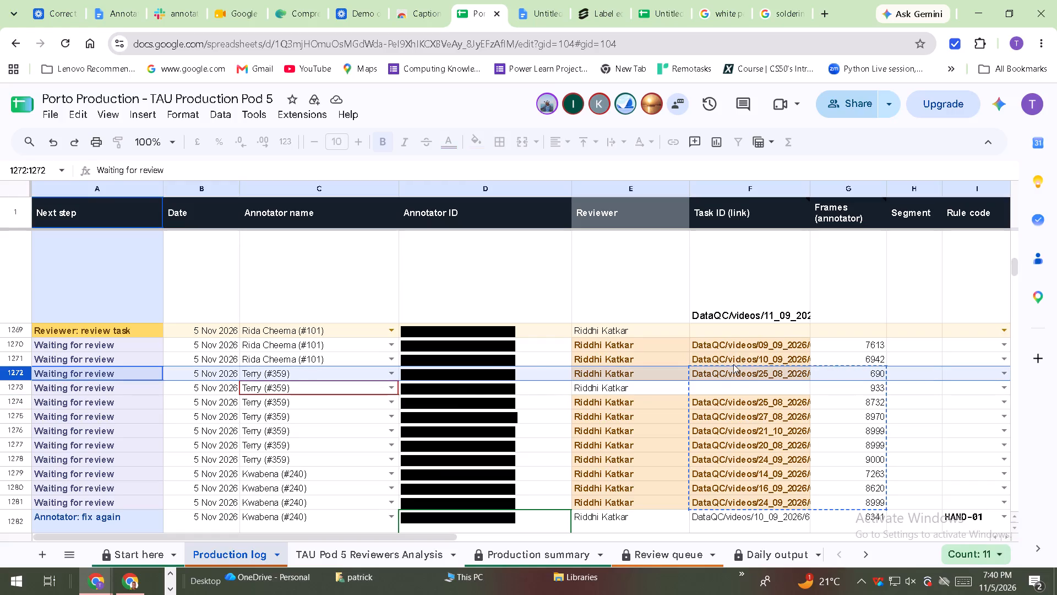
left_click(733, 374)
left_click(734, 371)
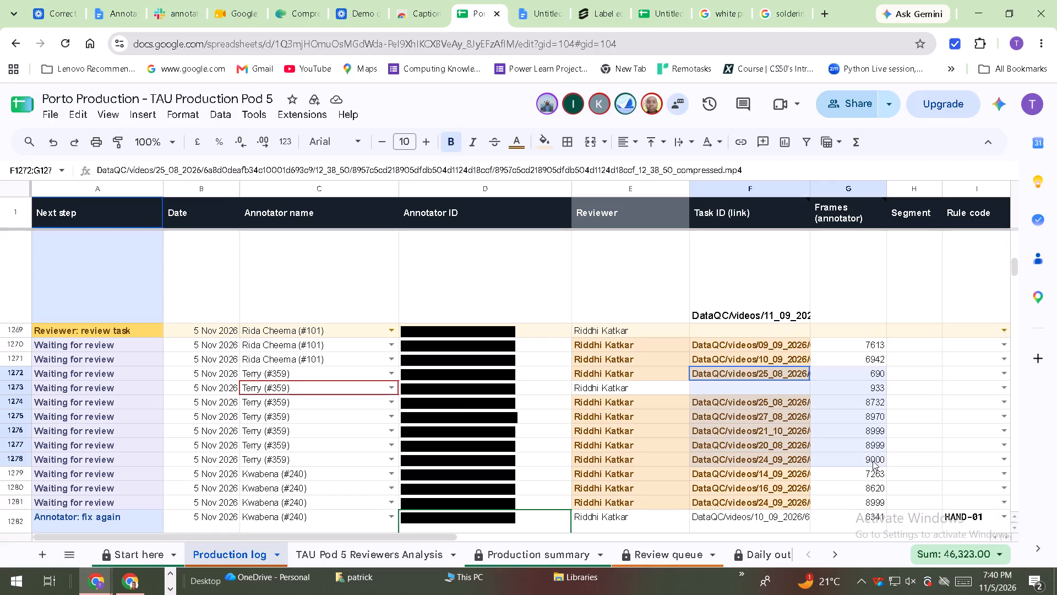
right_click(838, 435)
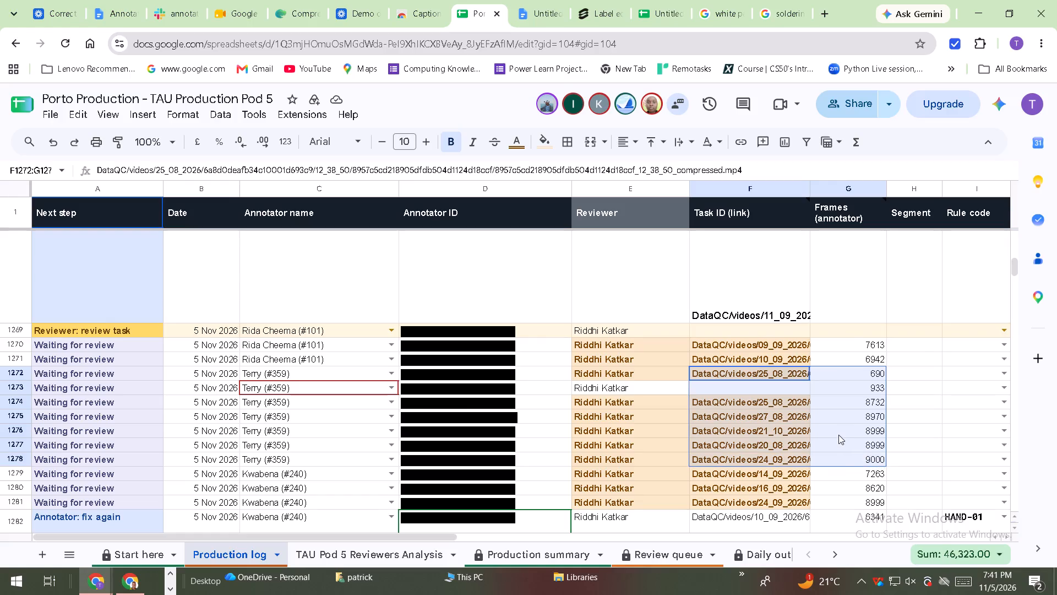
left_click(862, 178)
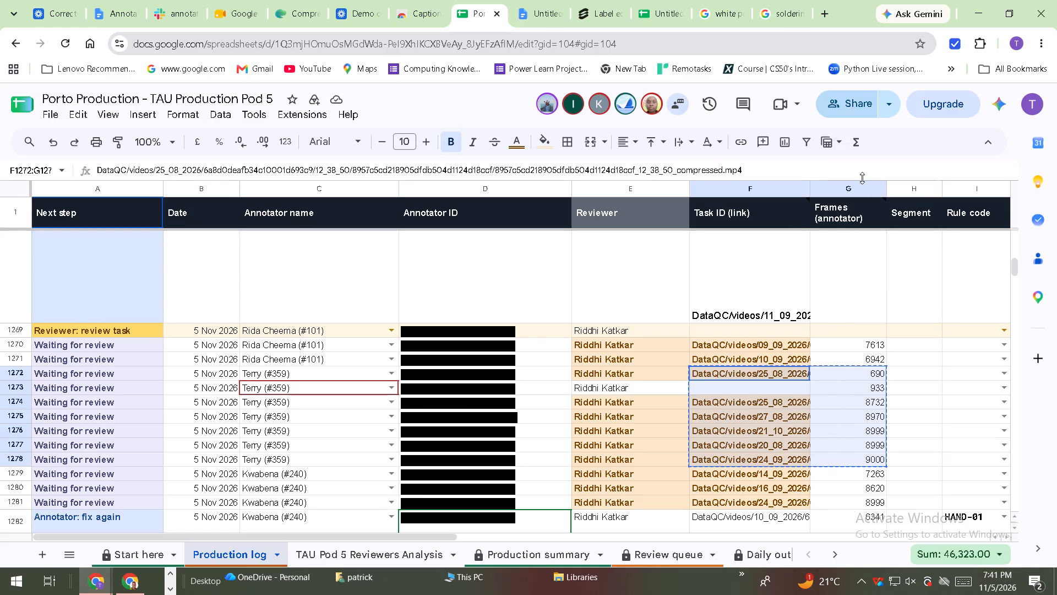
scroll(816, 367, "down", 9)
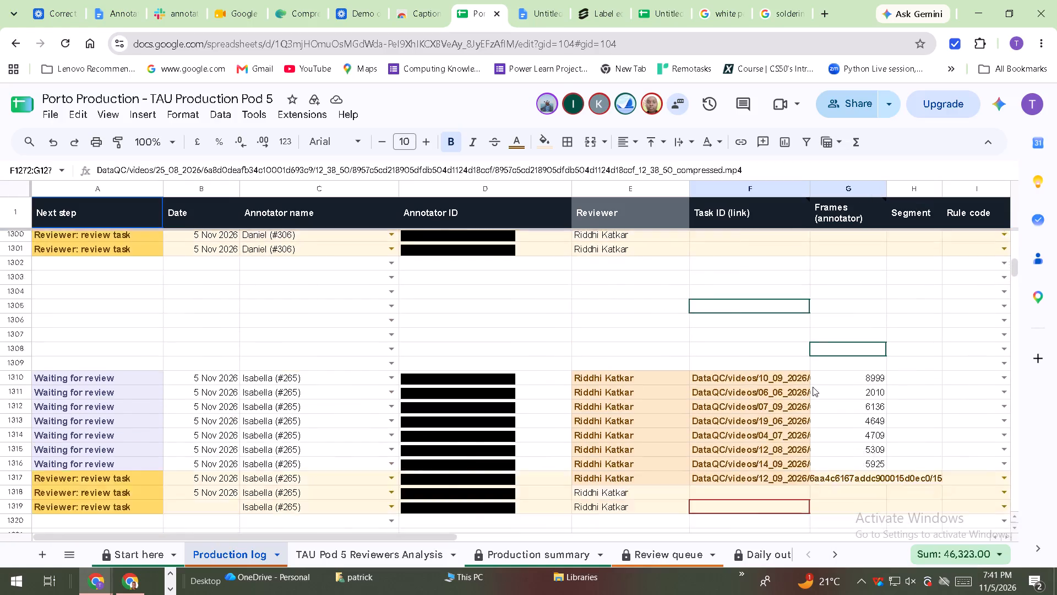
scroll(813, 387, "down", 14)
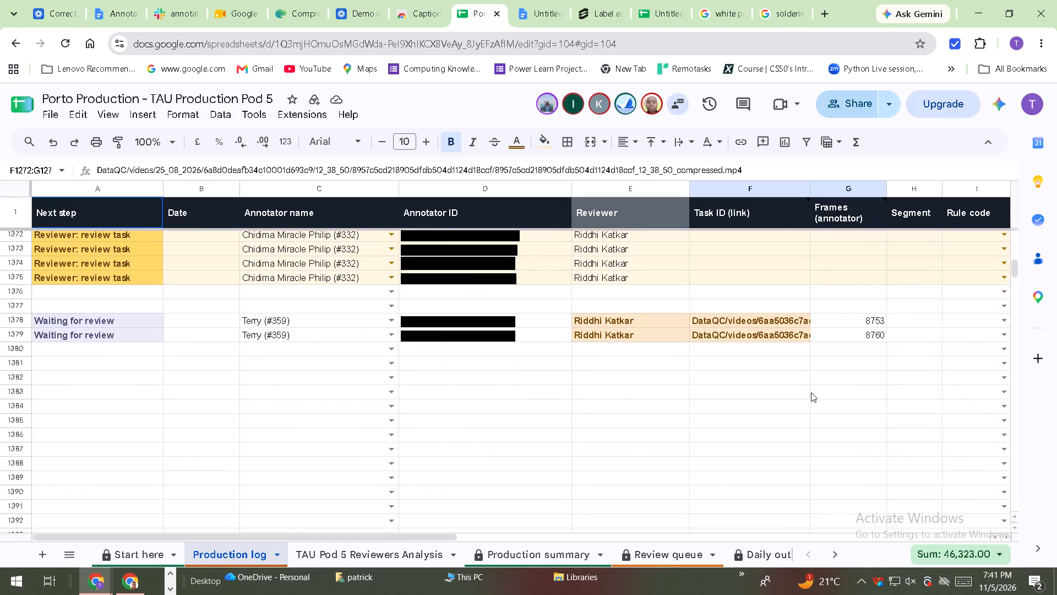
right_click(700, 347)
left_click(732, 198)
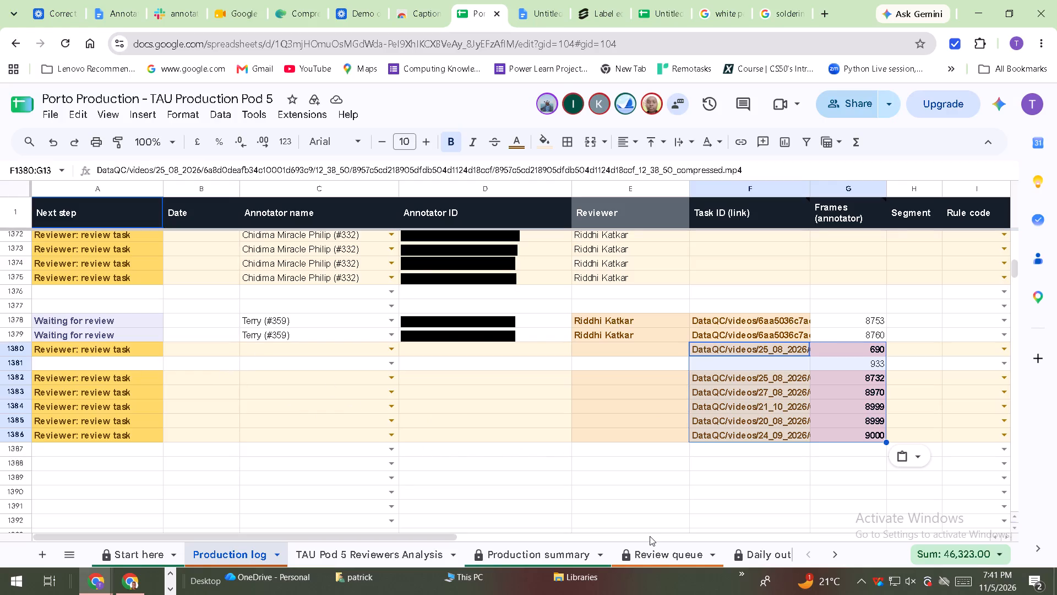
Set the annotator name to Terry (#359) for the first three pasted rows, C1380 to C1382.
left_click(393, 350)
key("t")
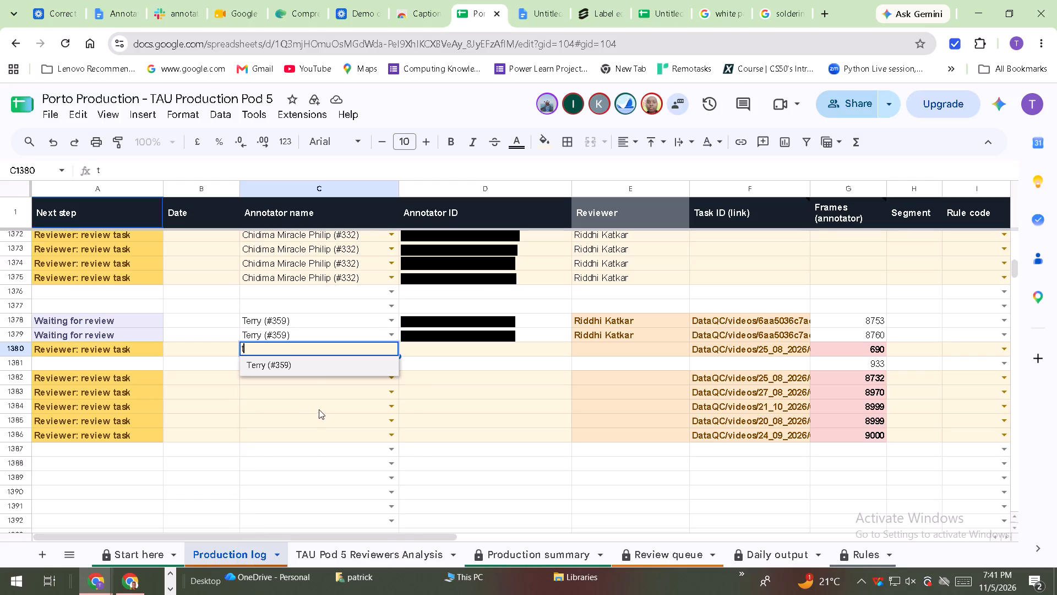
left_click(304, 369)
left_click(304, 367)
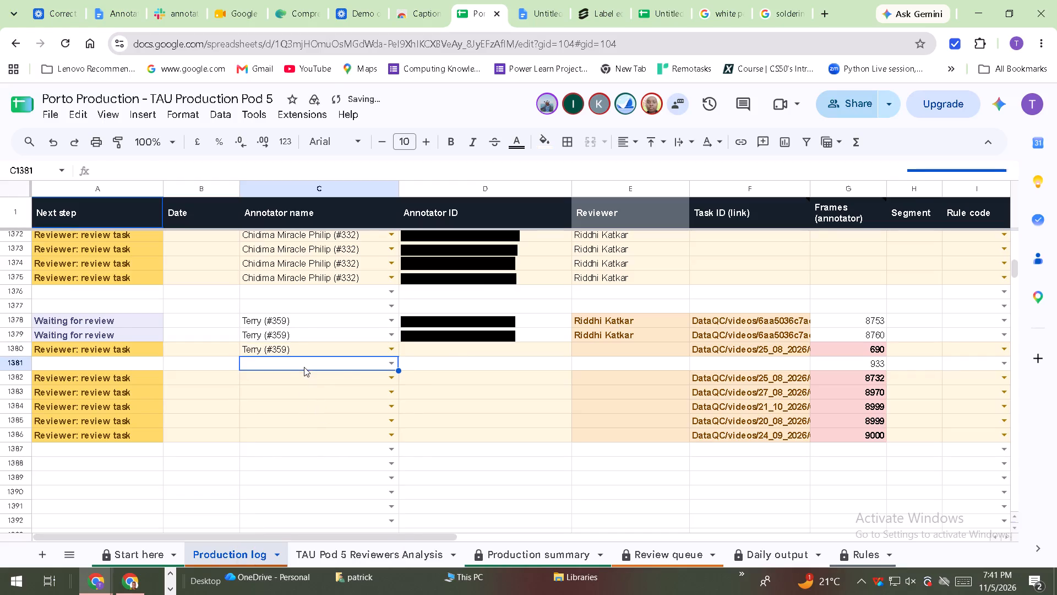
left_click(386, 364)
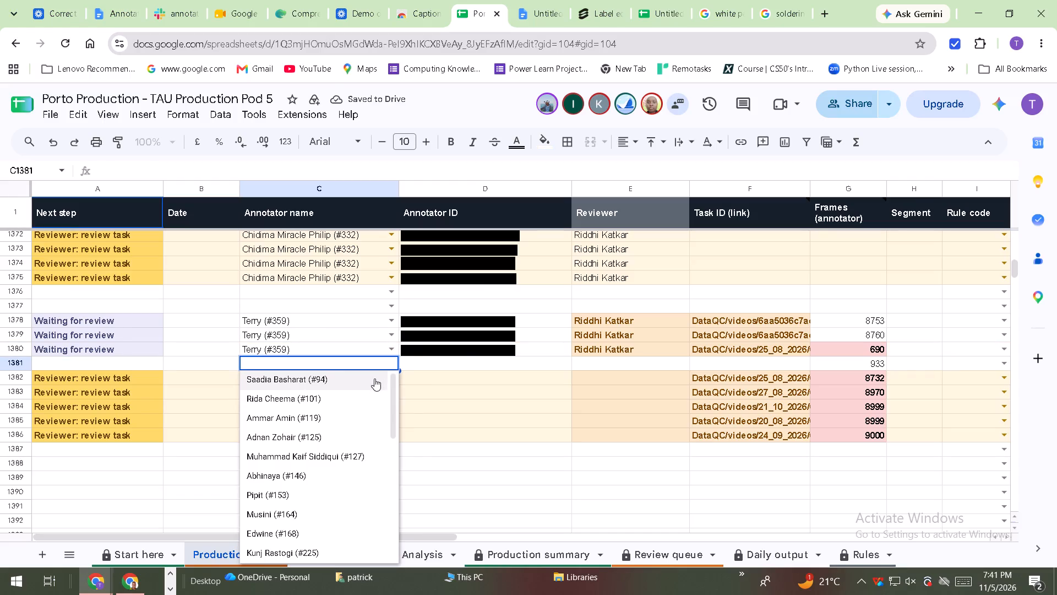
key("r")
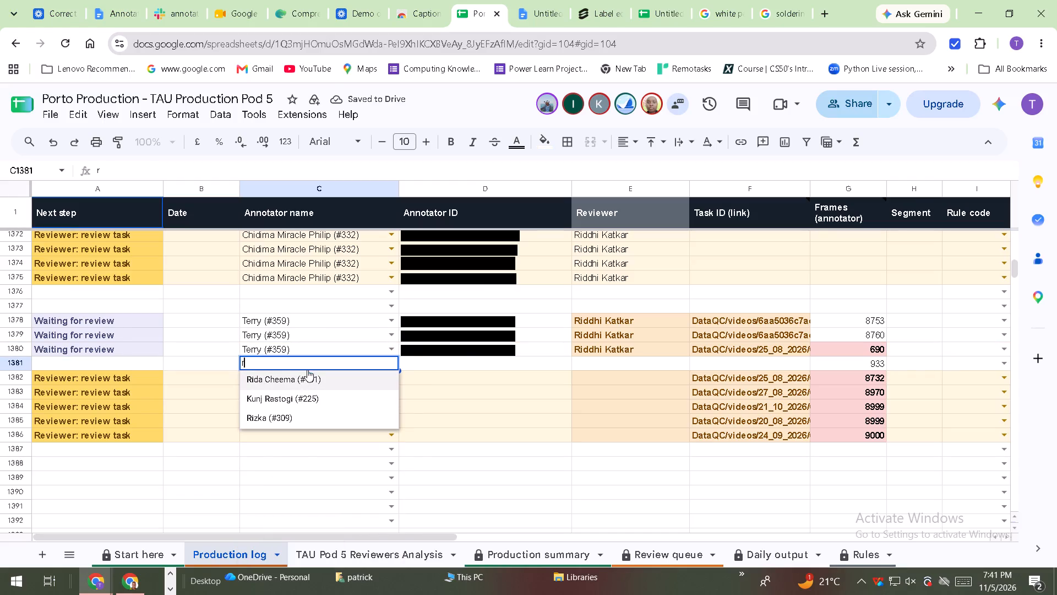
key("BackSpace")
key("t")
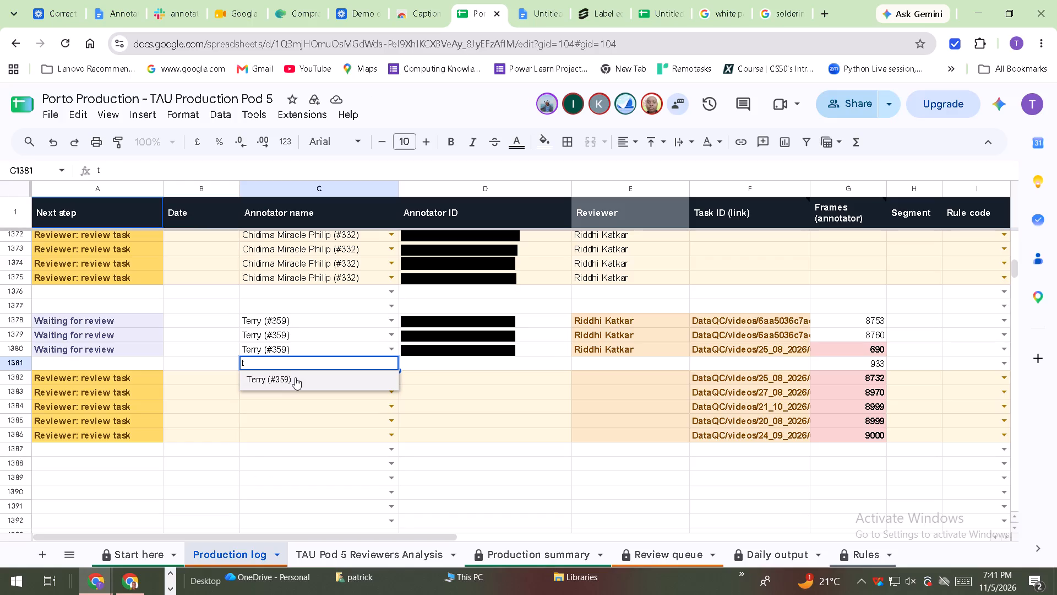
left_click(295, 377)
left_click(295, 377)
left_click(385, 377)
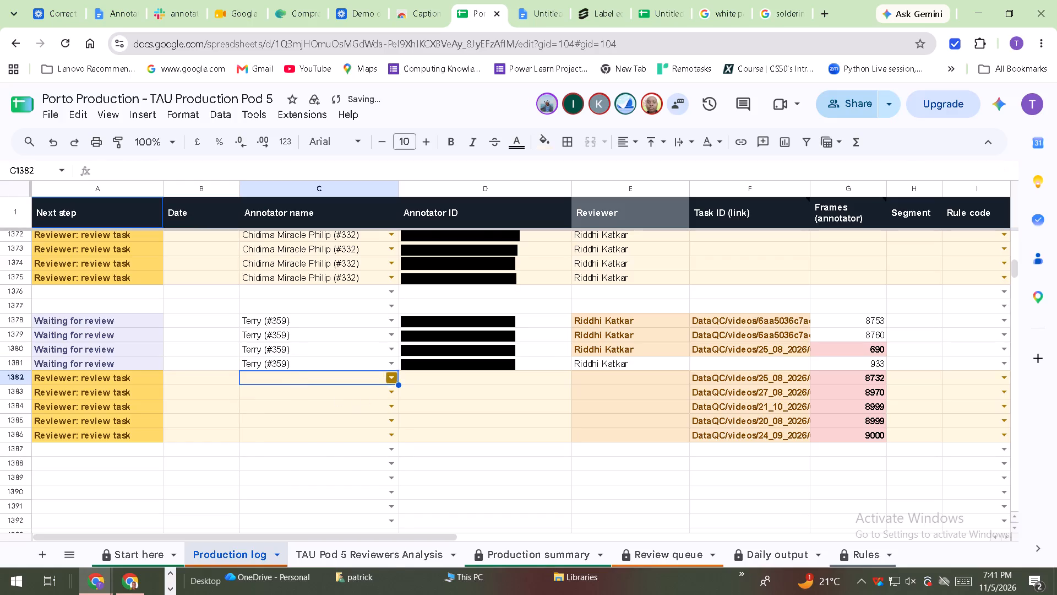
key("t")
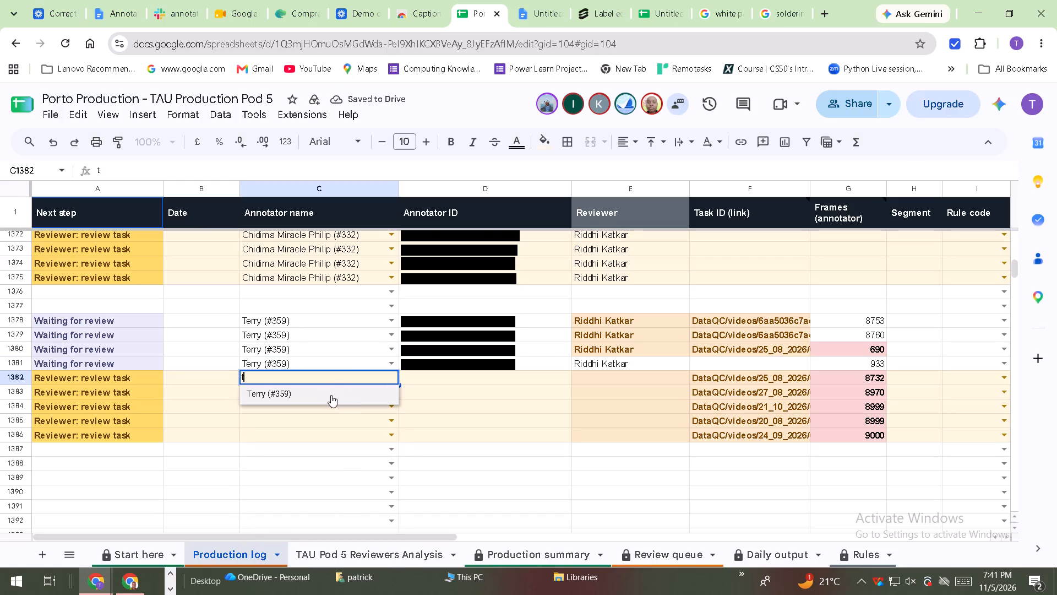
left_click(317, 395)
left_click(310, 396)
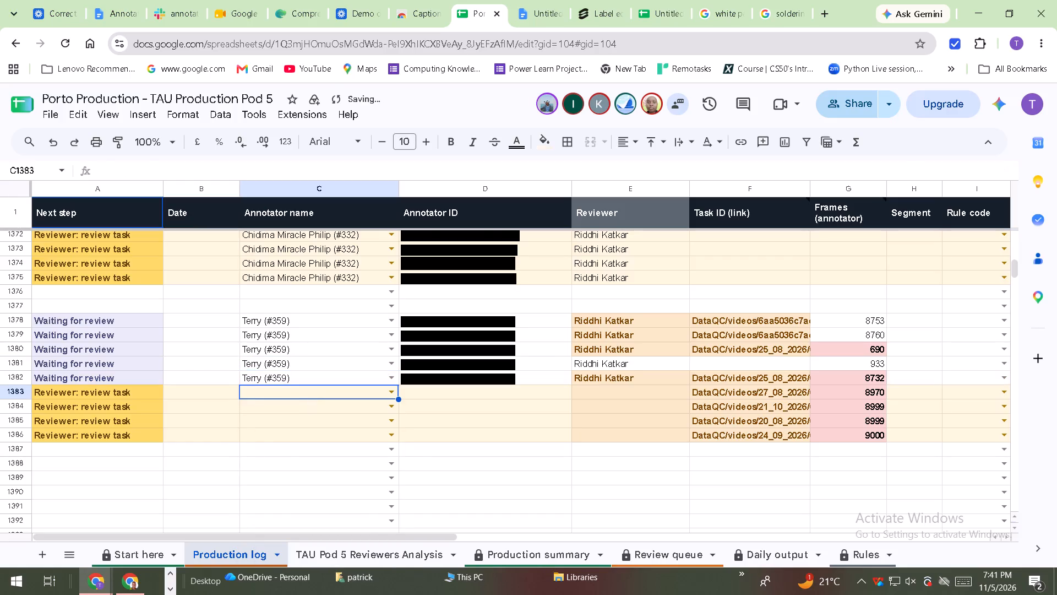
key("t")
left_click(292, 407)
left_click(288, 410)
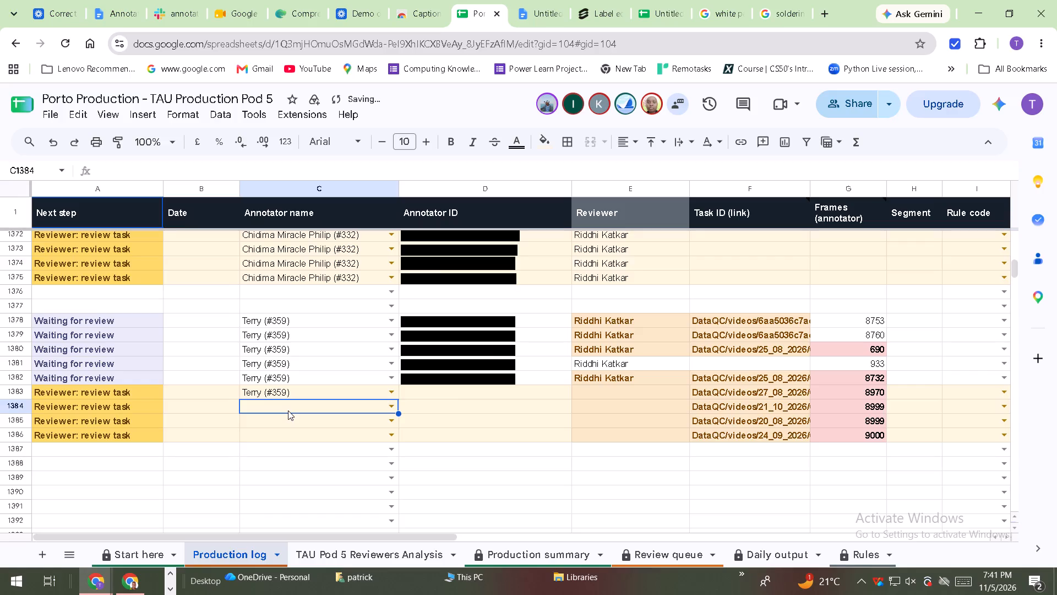
key("t")
left_click(282, 421)
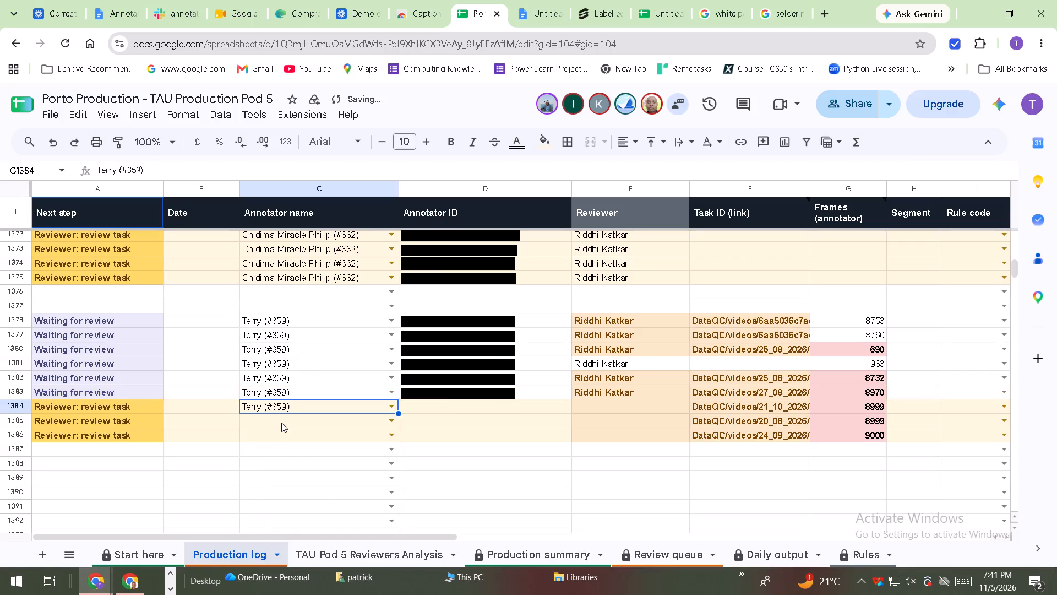
left_click(281, 423)
key("t")
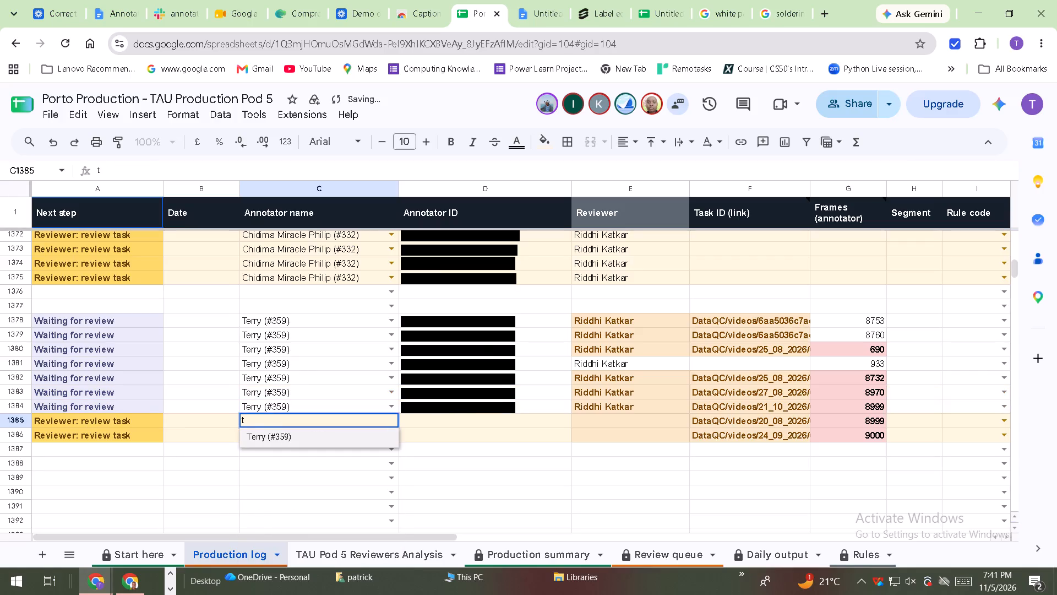
left_click(289, 435)
left_click(281, 431)
key("t")
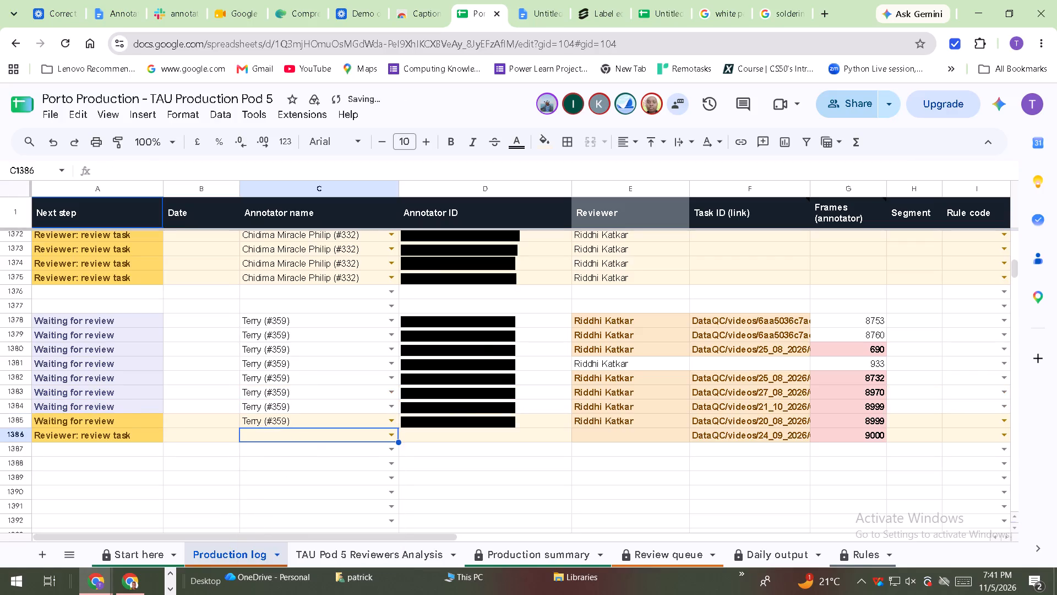
left_click(280, 448)
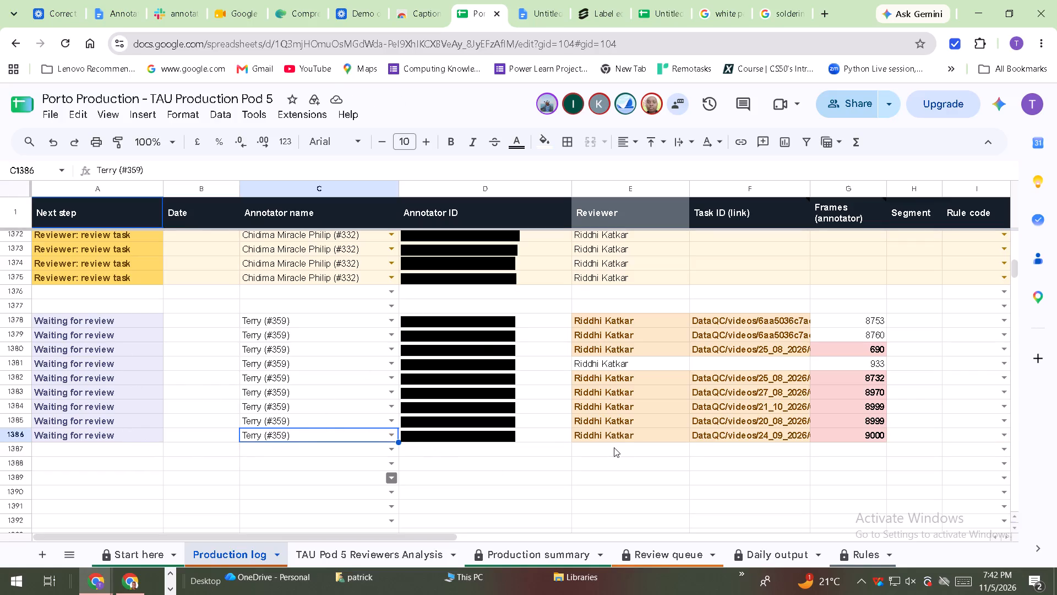
left_click(628, 452)
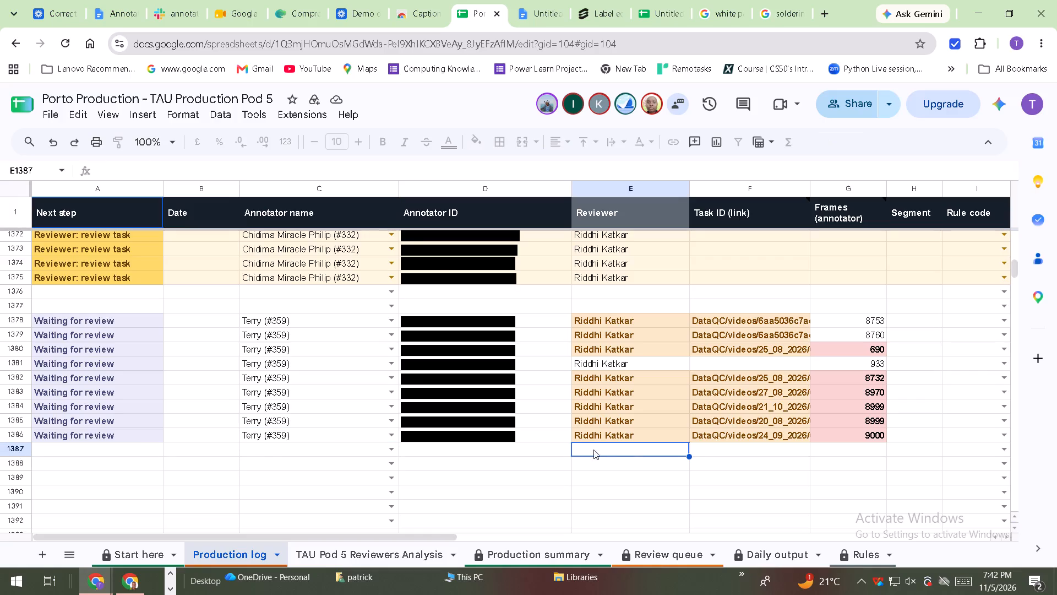
scroll(406, 418, "up", 1)
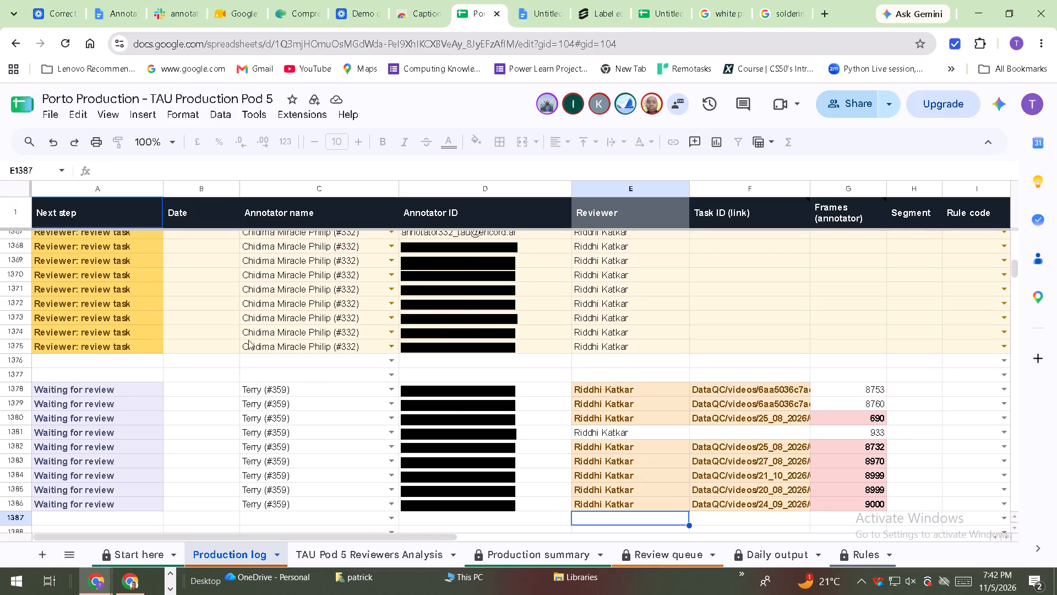
scroll(336, 371, "down", 1)
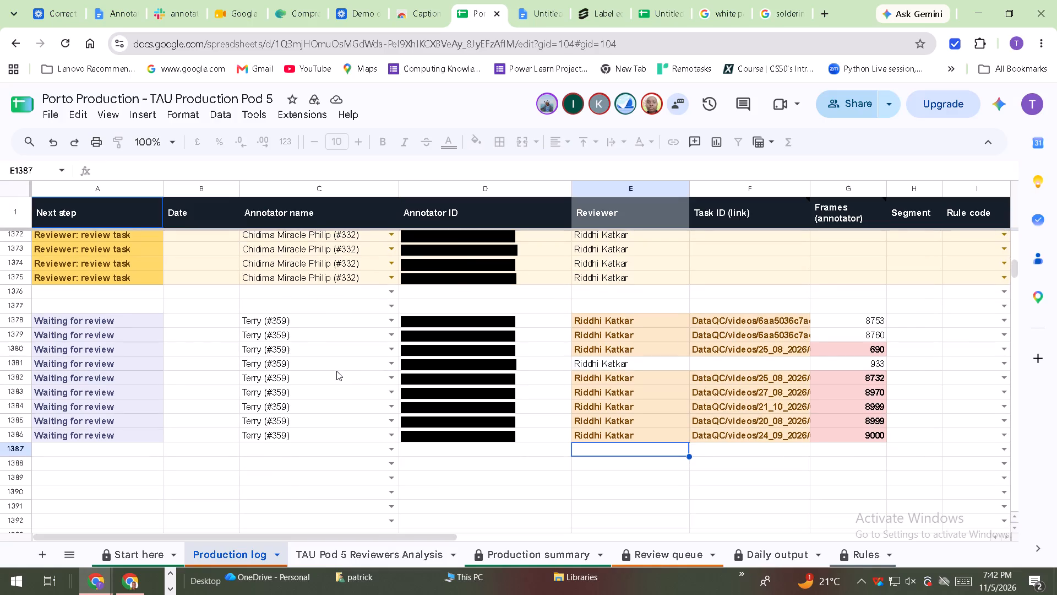
scroll(432, 431, "up", 10)
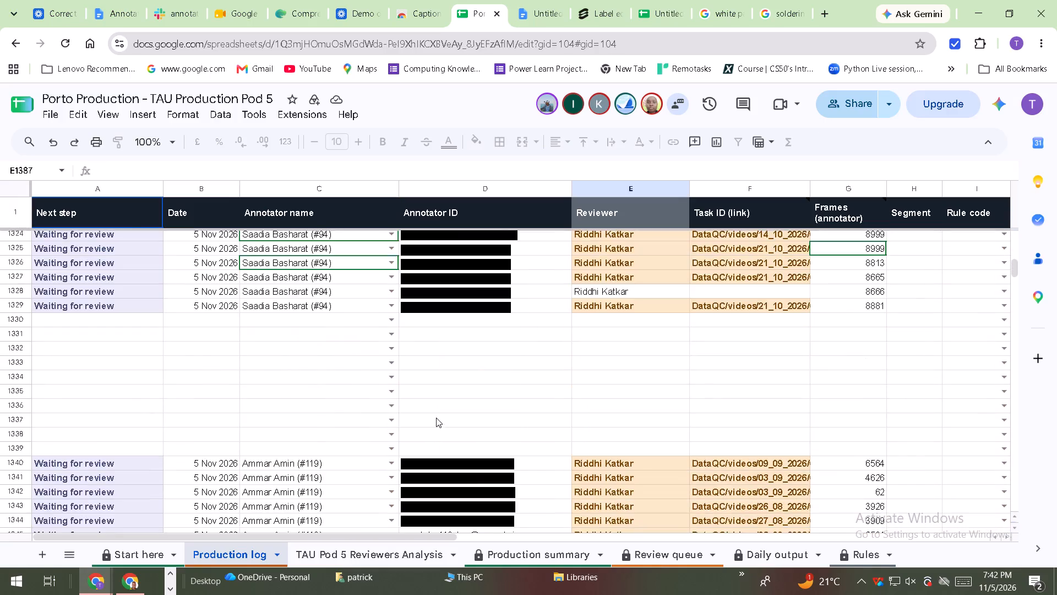
scroll(435, 417, "up", 10)
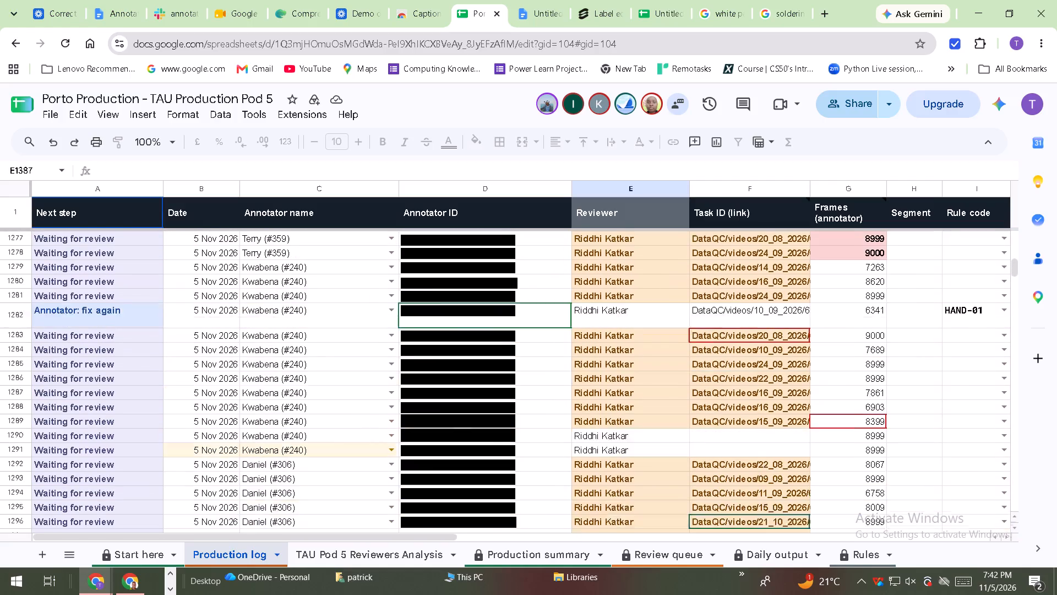
scroll(434, 415, "up", 1)
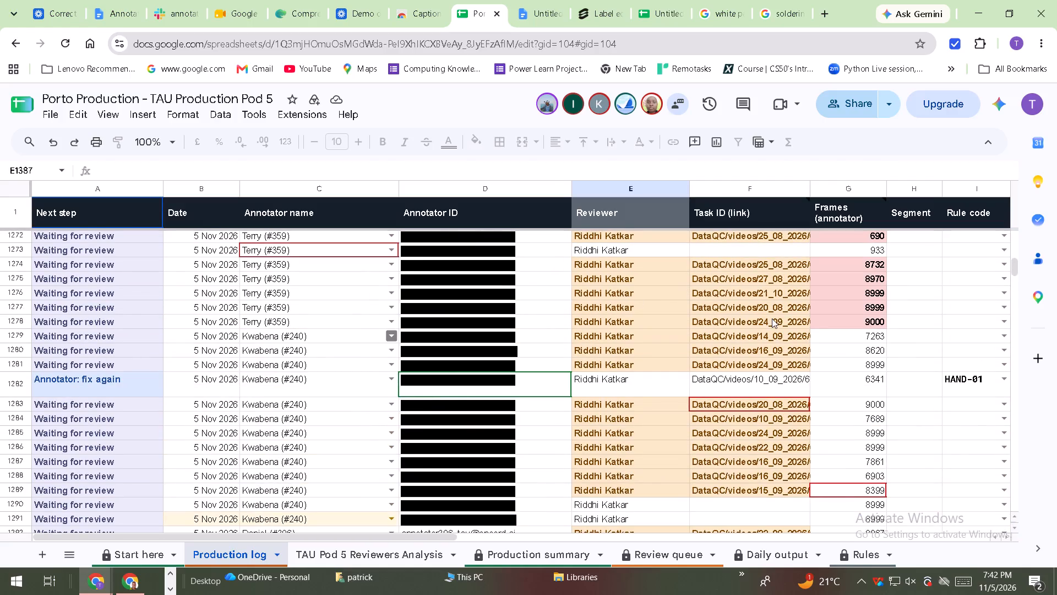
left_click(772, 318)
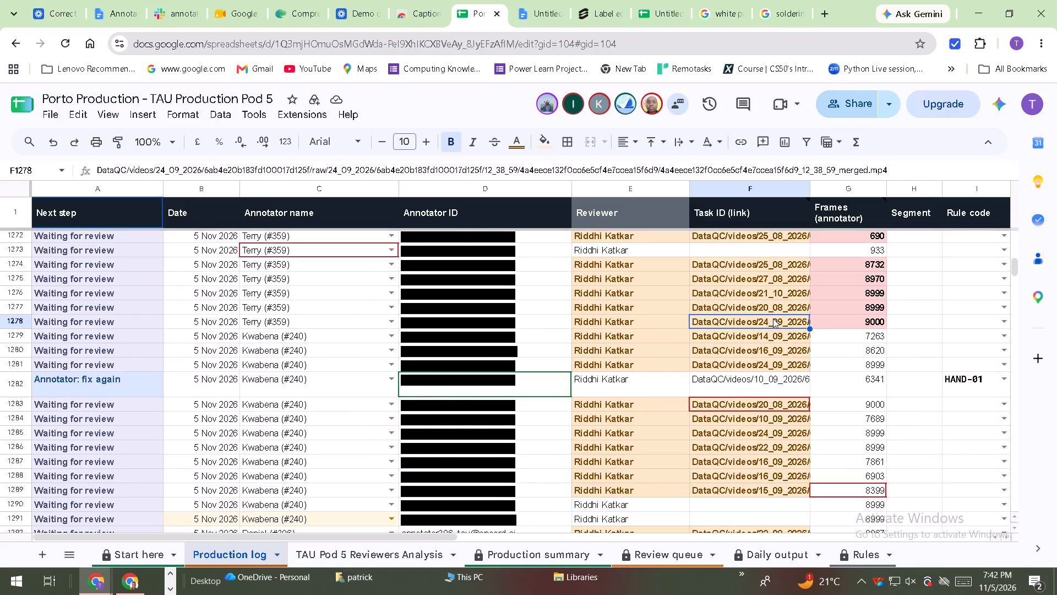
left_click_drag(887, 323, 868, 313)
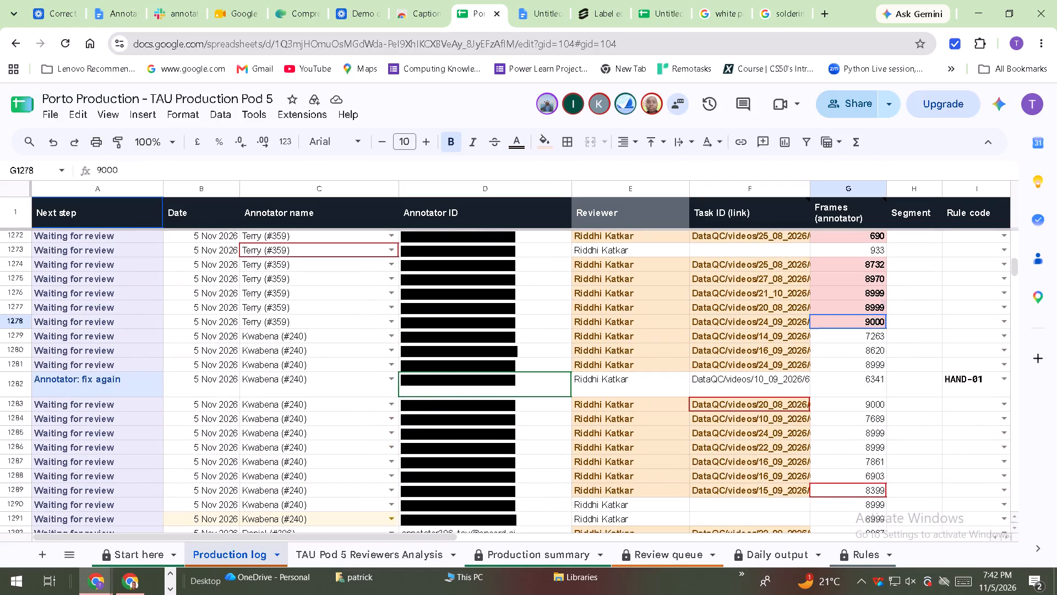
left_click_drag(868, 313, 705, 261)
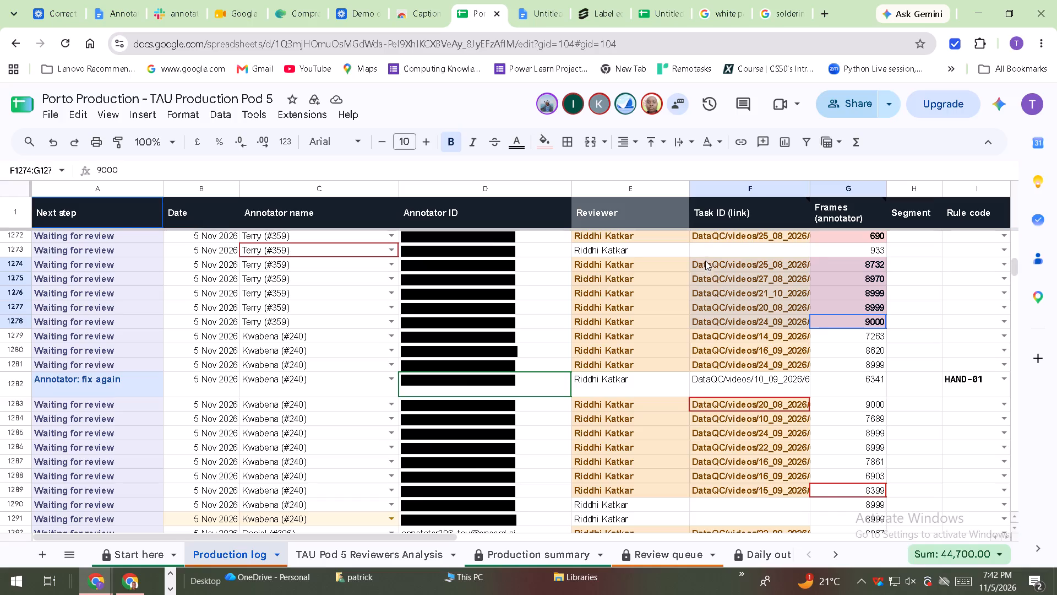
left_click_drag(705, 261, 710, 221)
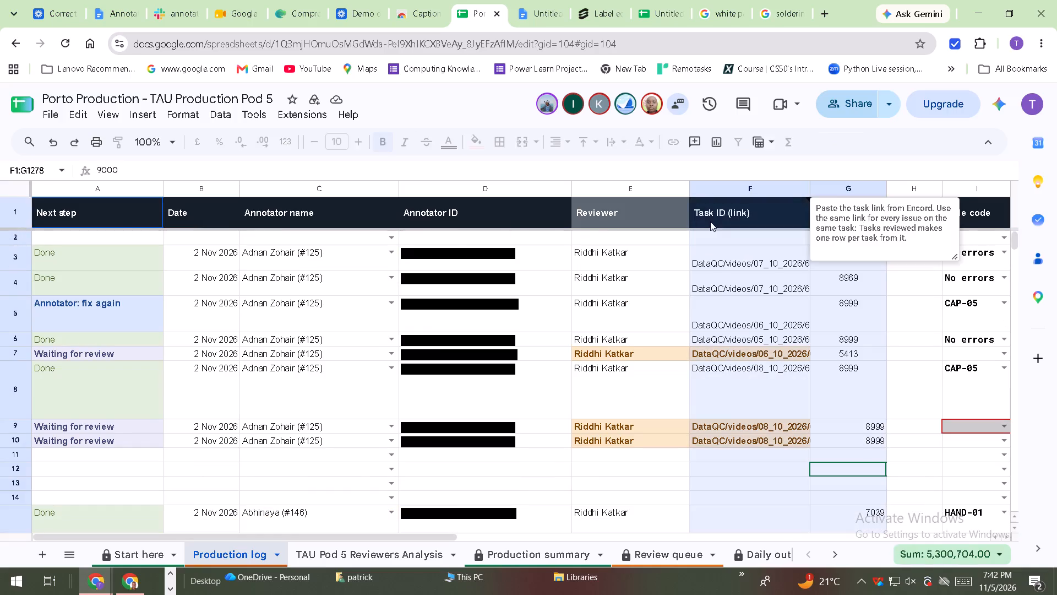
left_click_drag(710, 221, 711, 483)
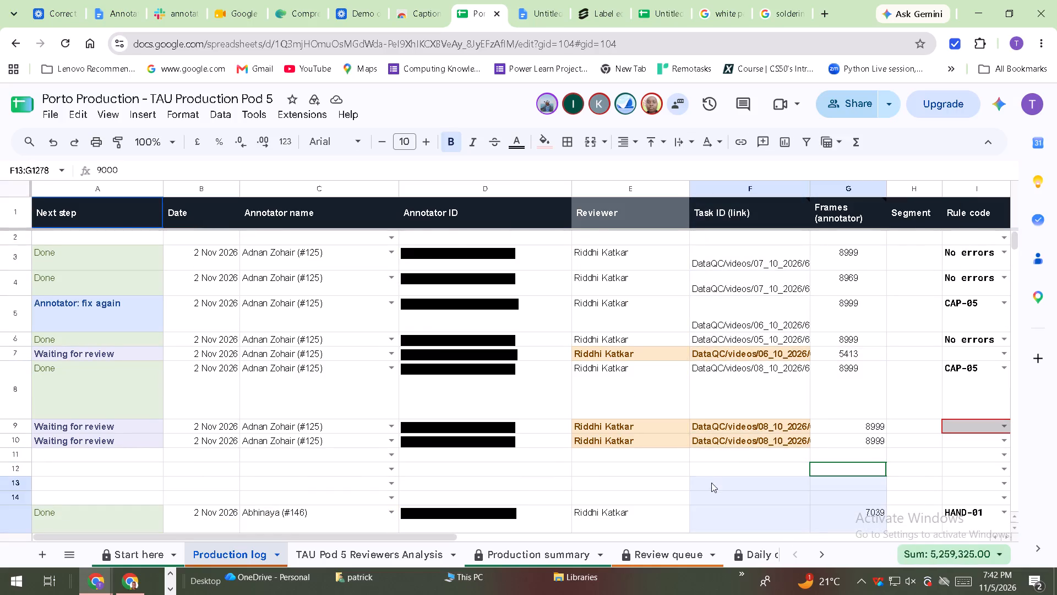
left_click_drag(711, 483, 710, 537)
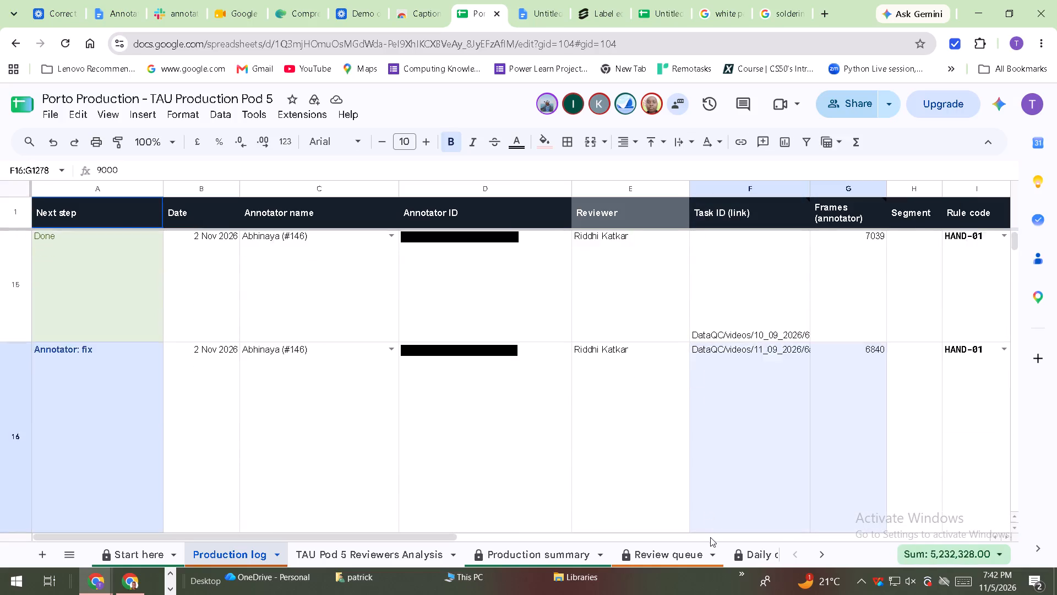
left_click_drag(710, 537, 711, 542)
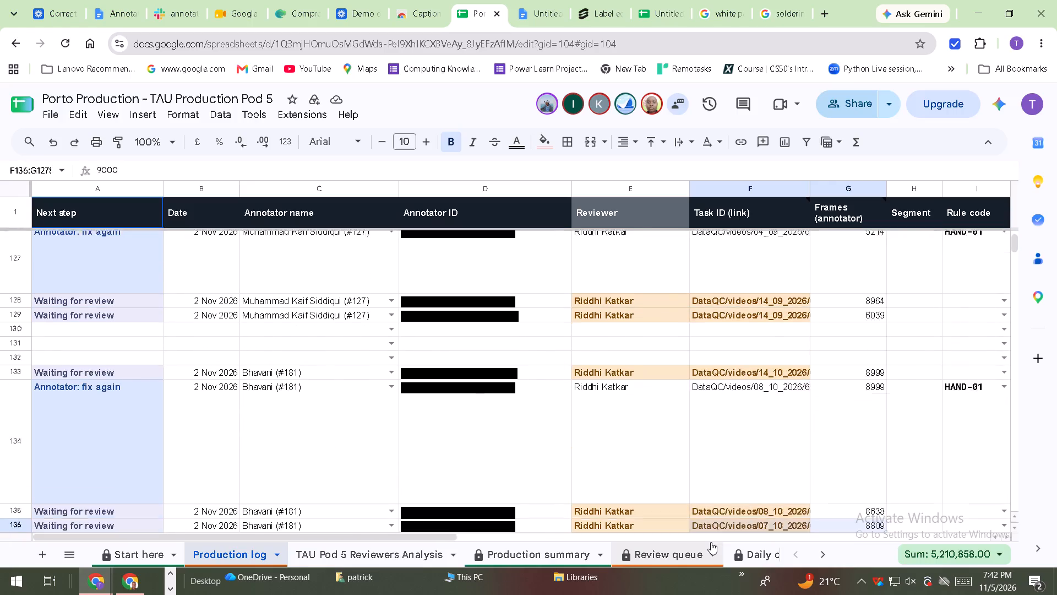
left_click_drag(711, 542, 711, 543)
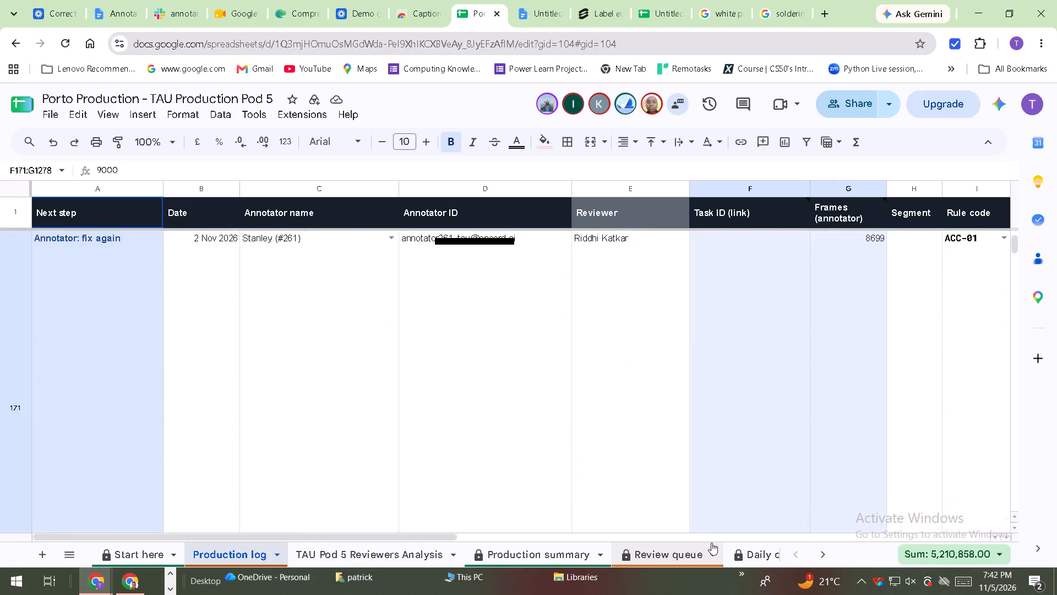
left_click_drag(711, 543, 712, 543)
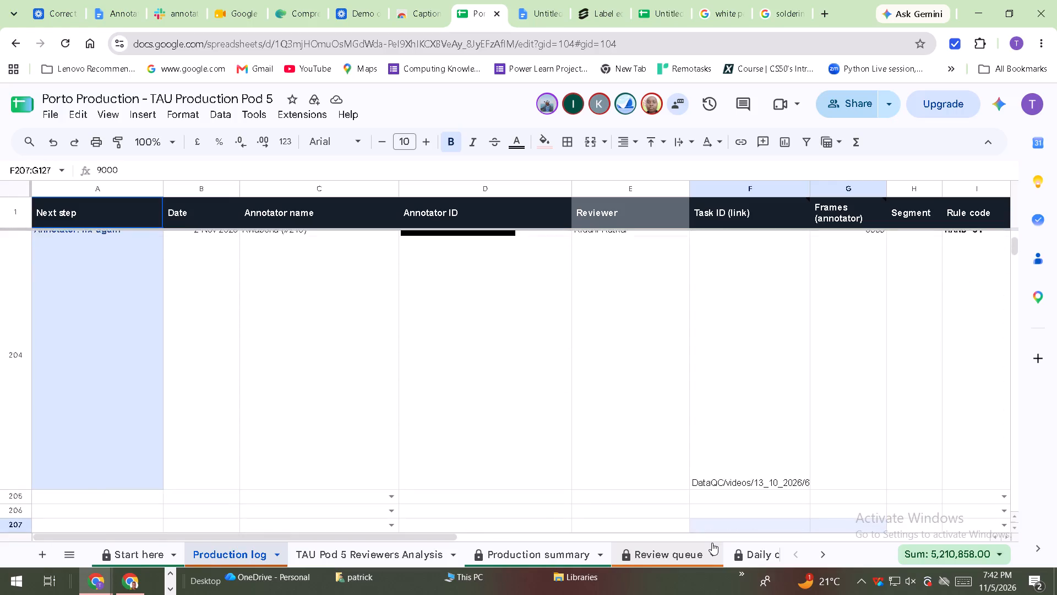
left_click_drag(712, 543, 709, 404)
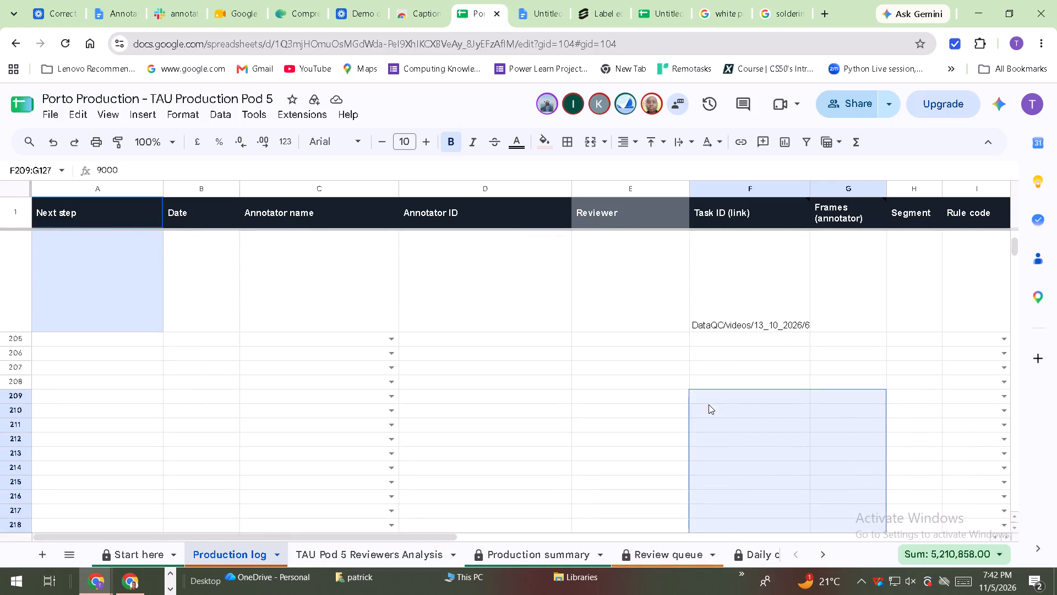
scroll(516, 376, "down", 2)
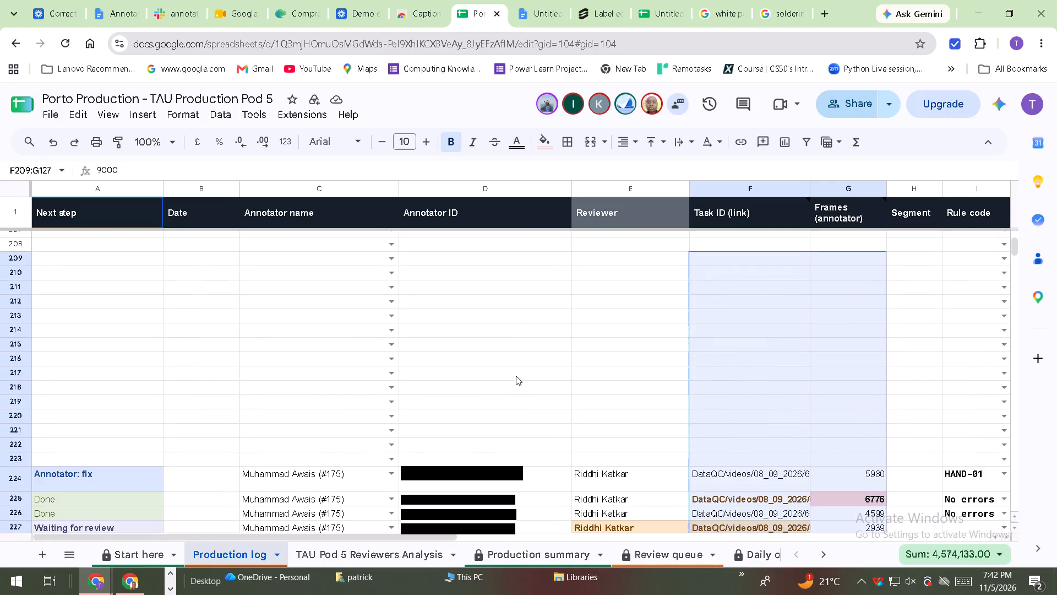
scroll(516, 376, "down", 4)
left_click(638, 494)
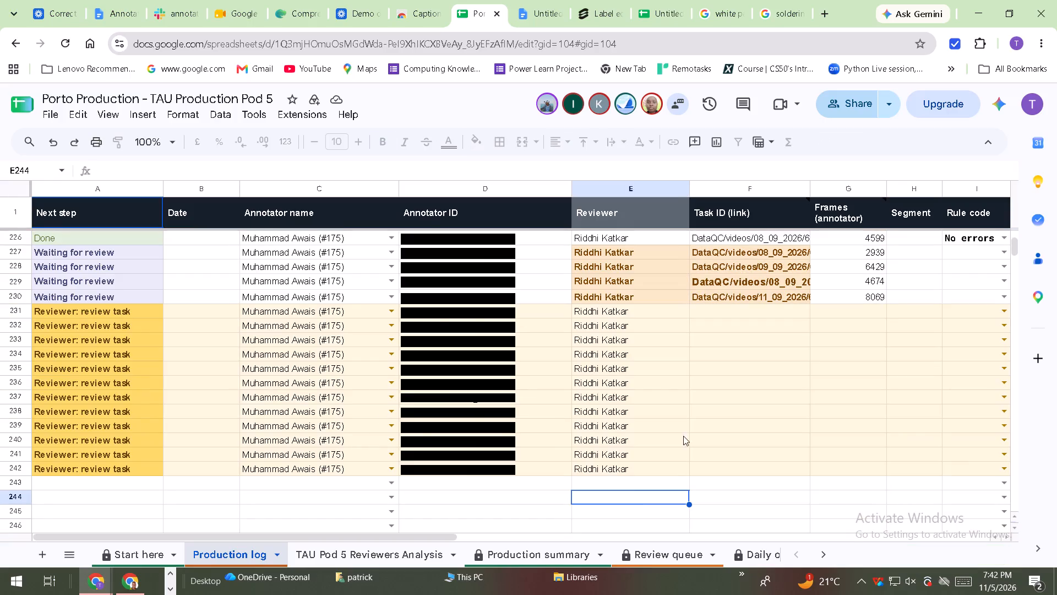
Clear the task ID links and frame counts from the original Terry (#359) entries, cells F1272 to G1278.
scroll(717, 353, "down", 3)
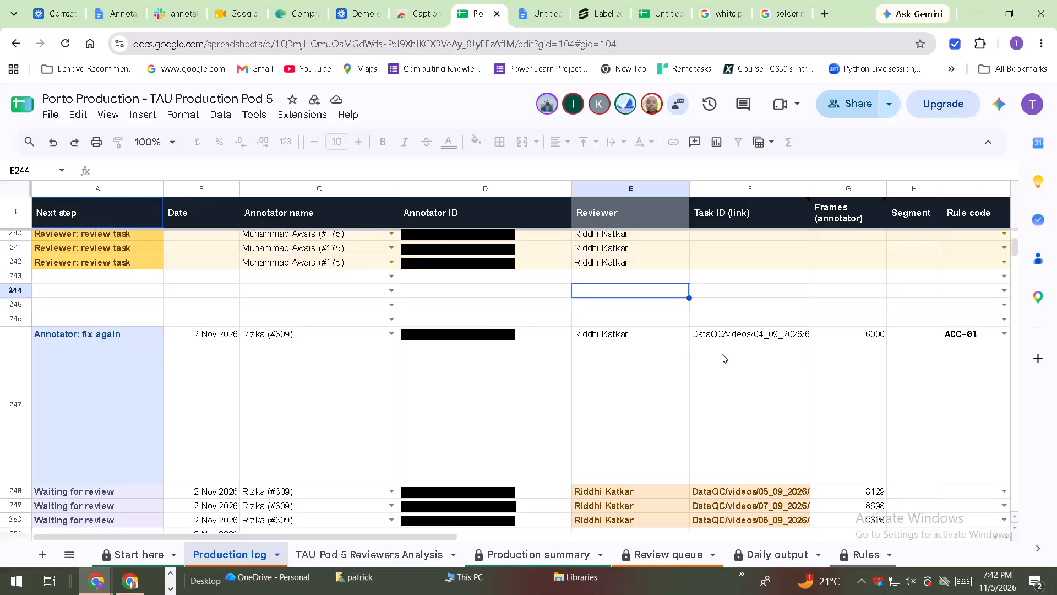
scroll(723, 354, "down", 3)
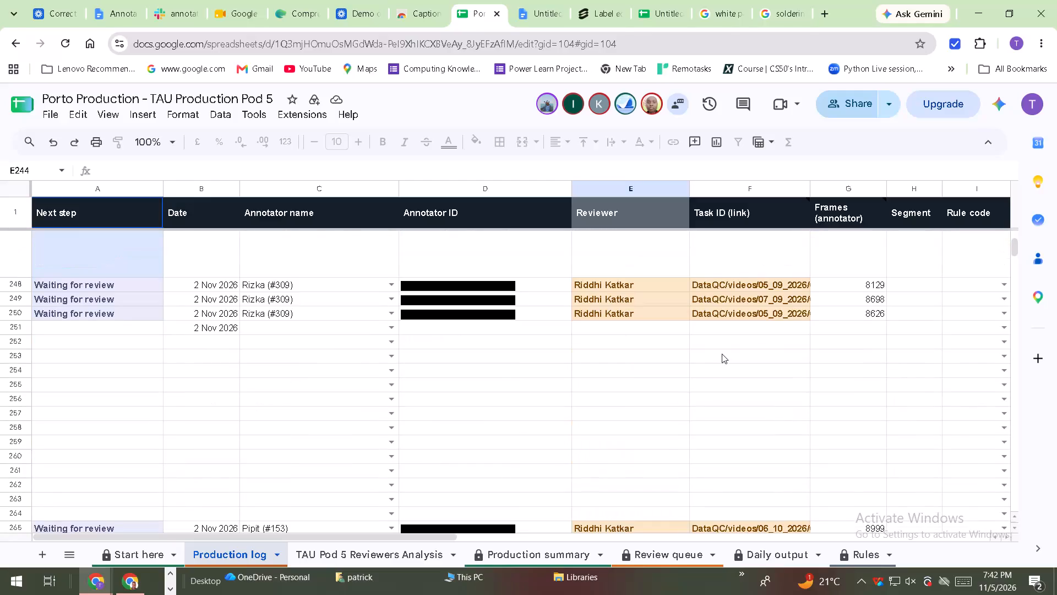
scroll(721, 354, "down", 7)
scroll(718, 367, "down", 16)
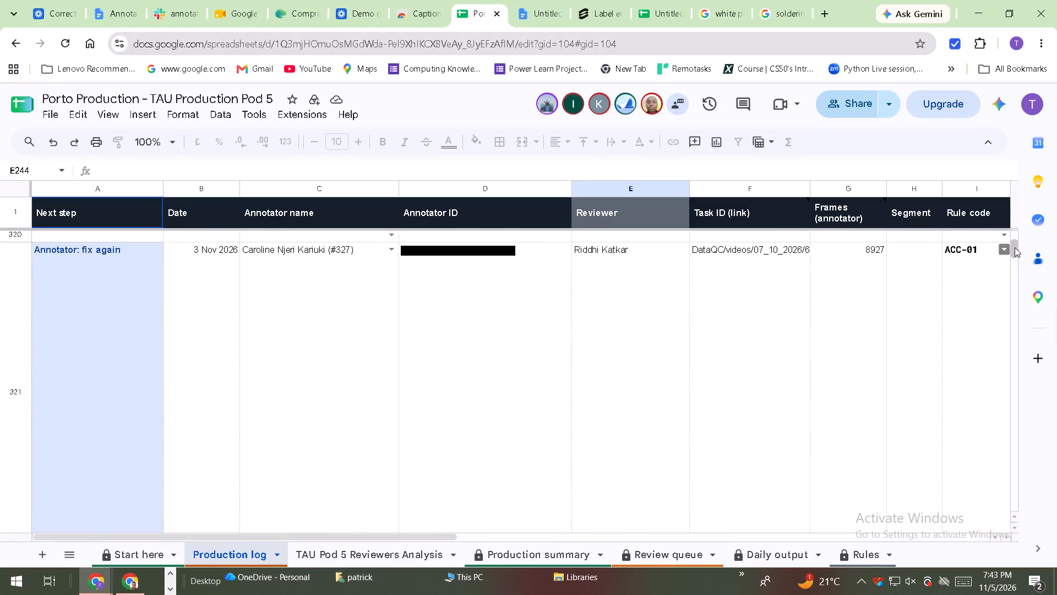
left_click_drag(1015, 247, 1011, 313)
scroll(743, 385, "up", 2)
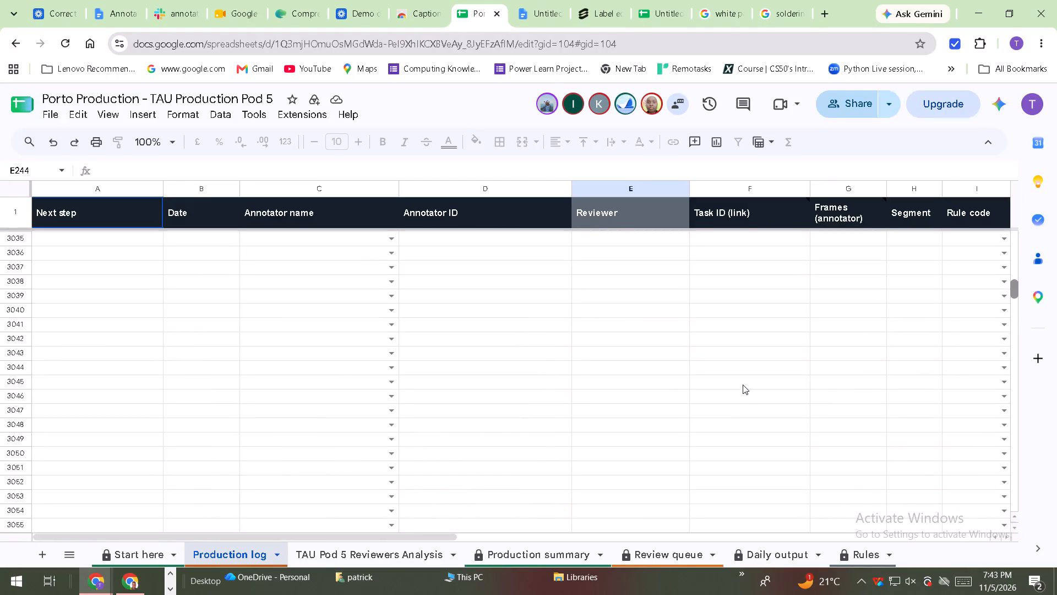
scroll(743, 385, "up", 2)
scroll(668, 316, "up", 20)
scroll(668, 316, "up", 10)
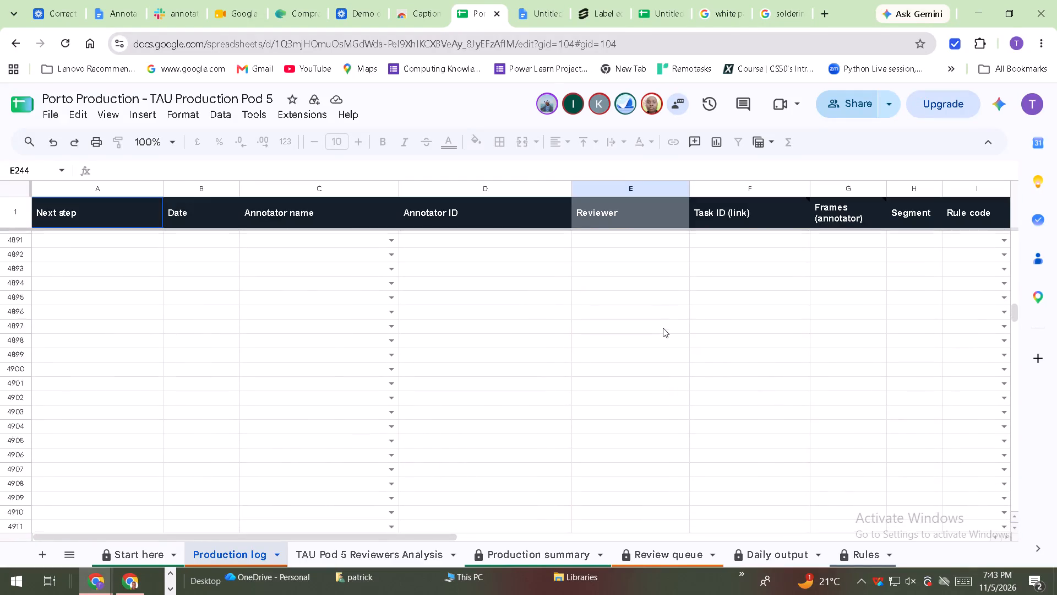
scroll(663, 328, "up", 20)
scroll(663, 328, "up", 18)
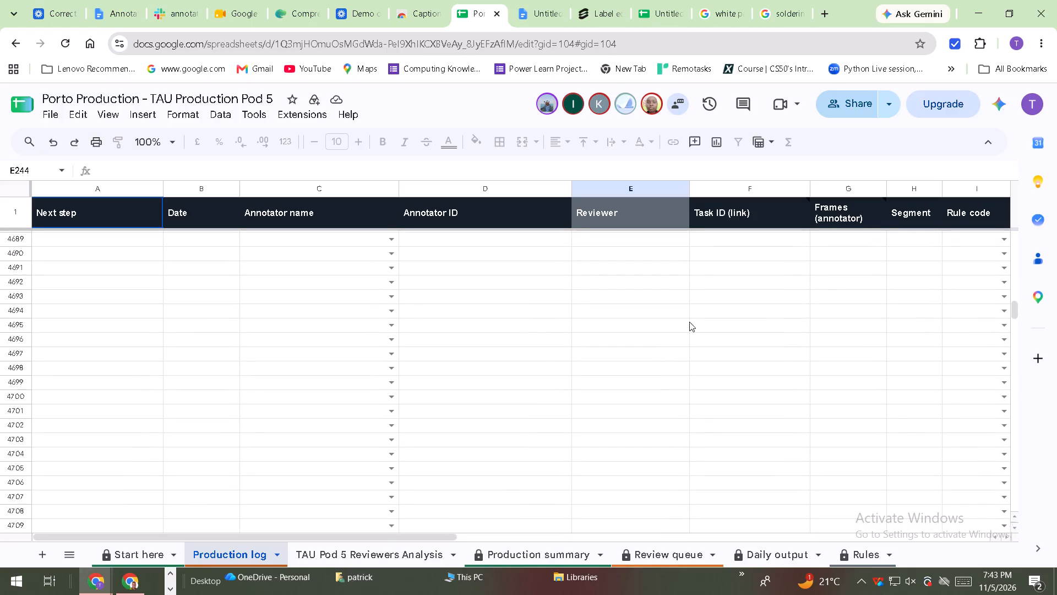
scroll(689, 322, "up", 20)
scroll(914, 317, "up", 4)
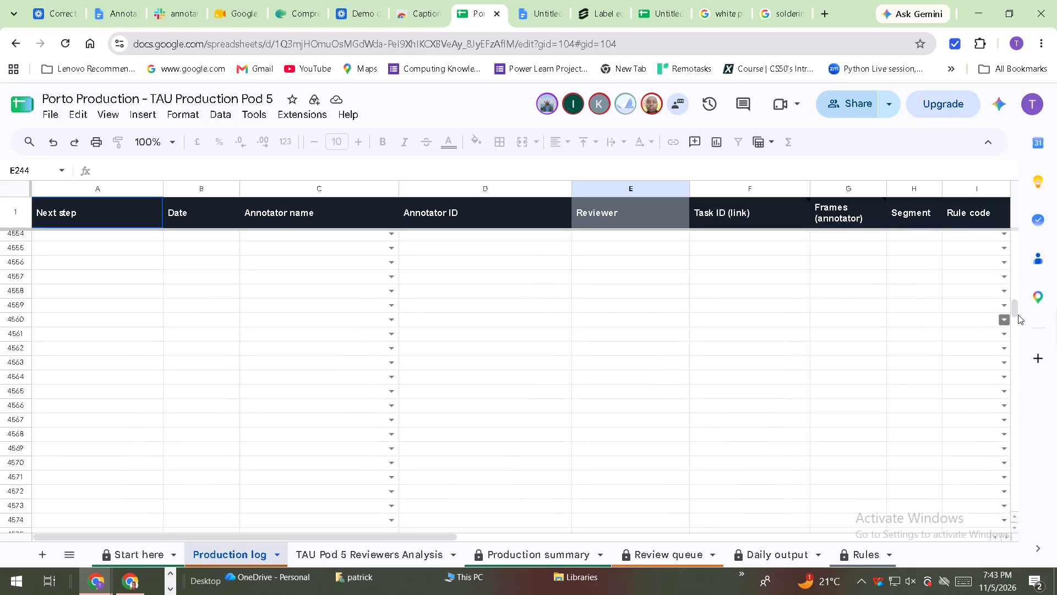
left_click_drag(1015, 312, 1012, 290)
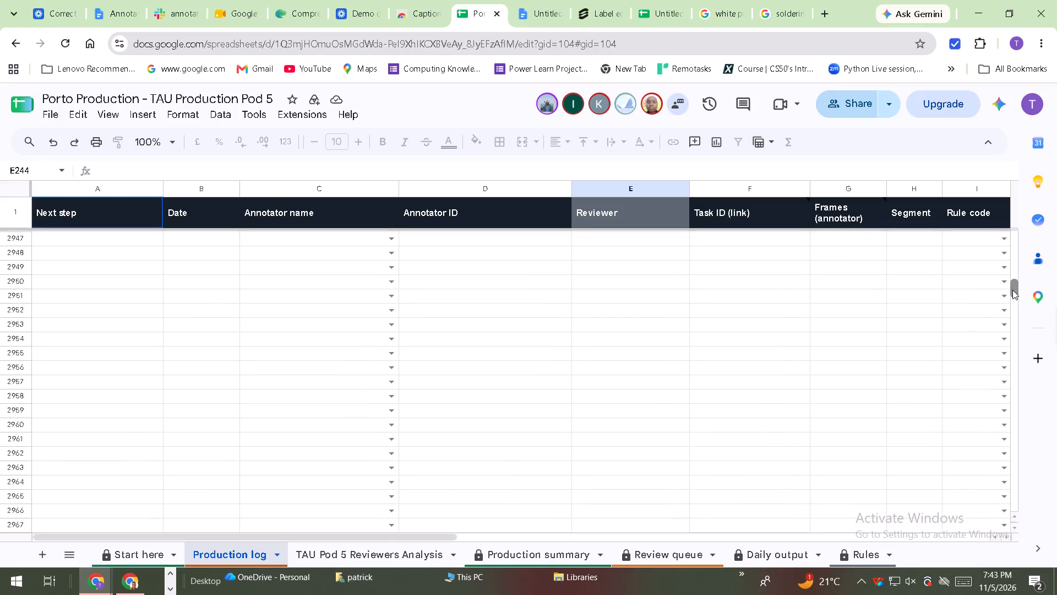
left_click_drag(1012, 290, 1015, 273)
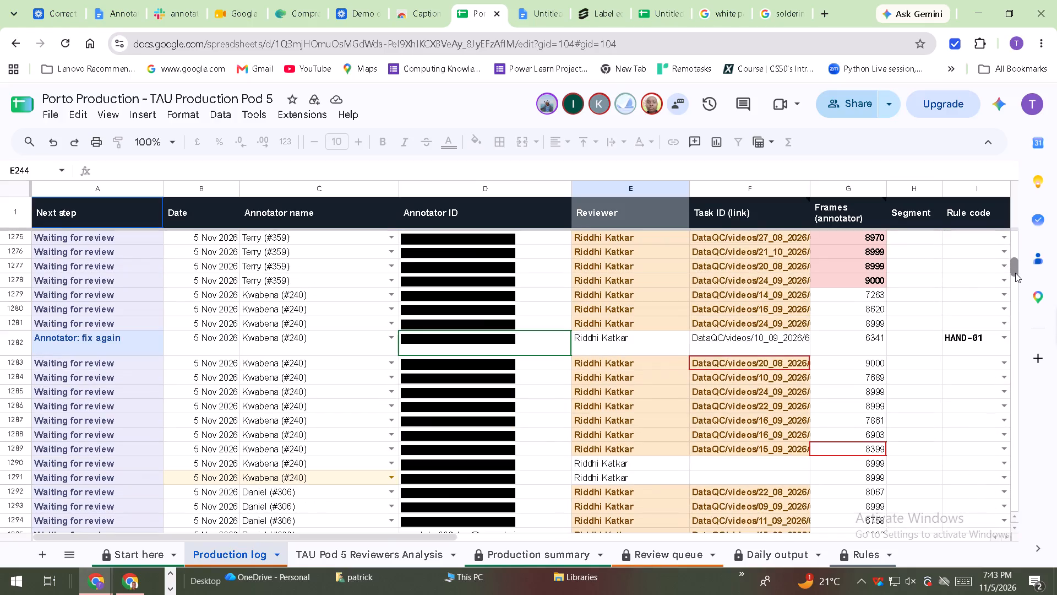
left_click_drag(1015, 273, 1015, 275)
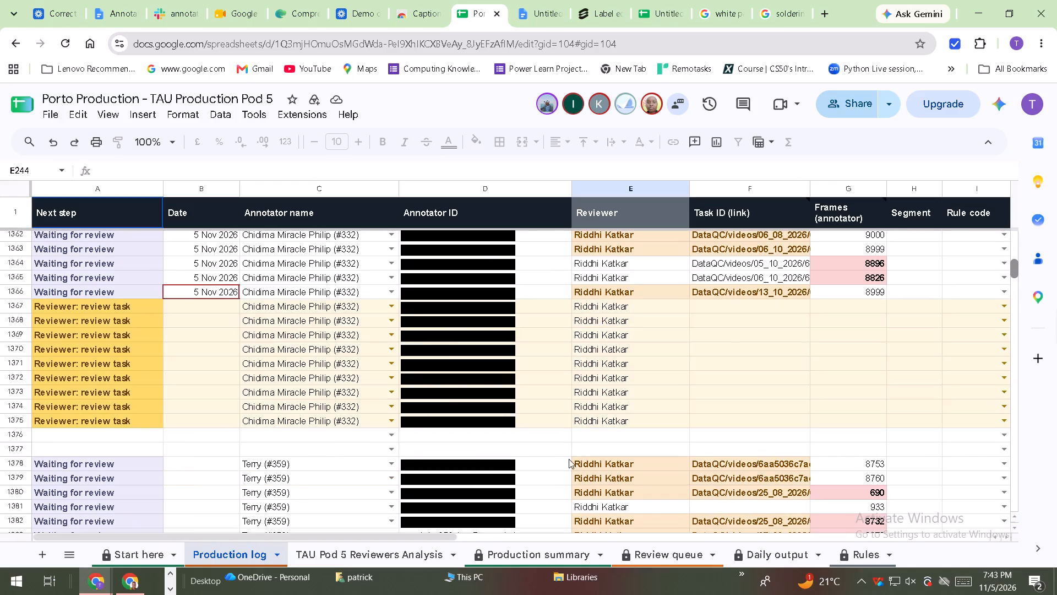
scroll(569, 459, "down", 1)
scroll(630, 439, "up", 10)
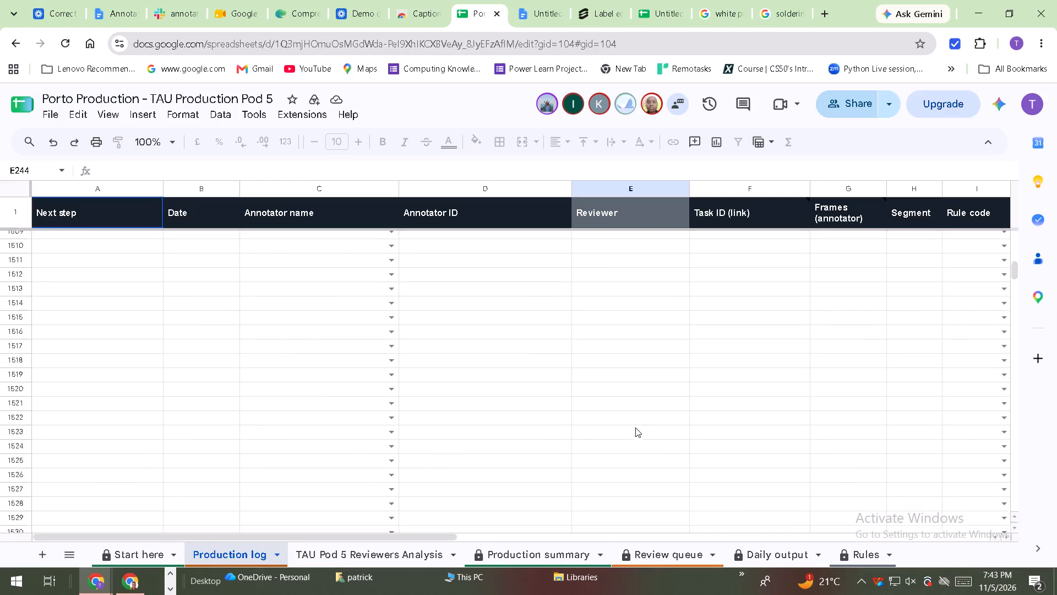
scroll(635, 428, "up", 20)
scroll(635, 428, "up", 4)
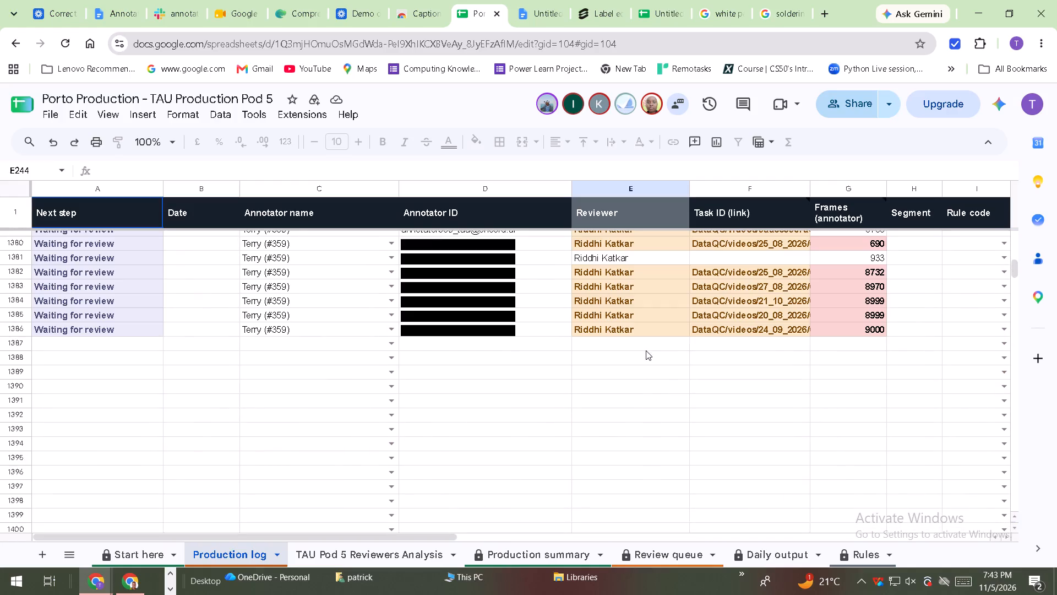
scroll(644, 351, "up", 5)
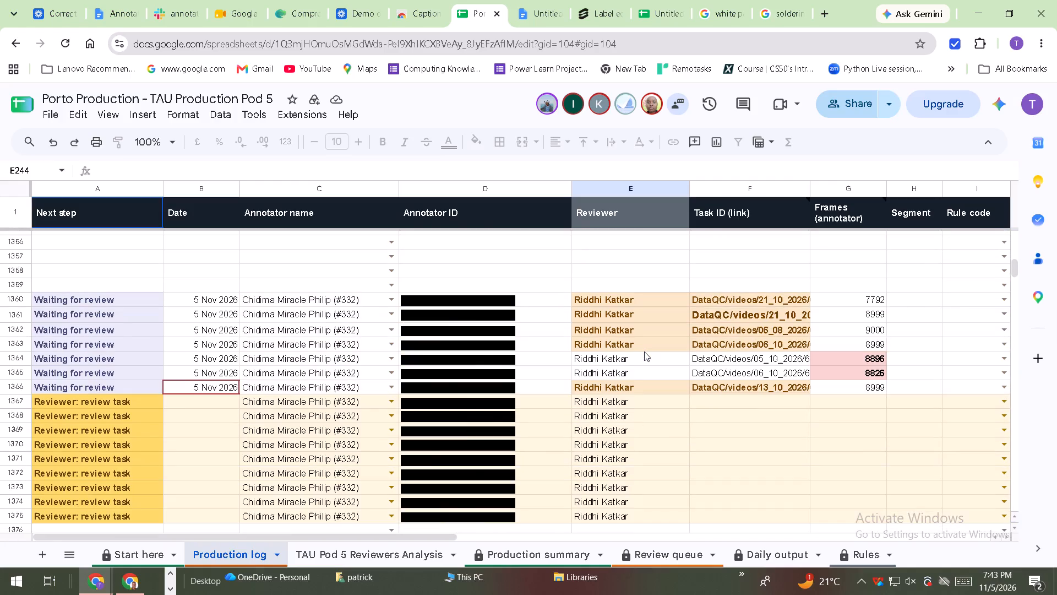
scroll(644, 351, "up", 5)
scroll(567, 331, "up", 3)
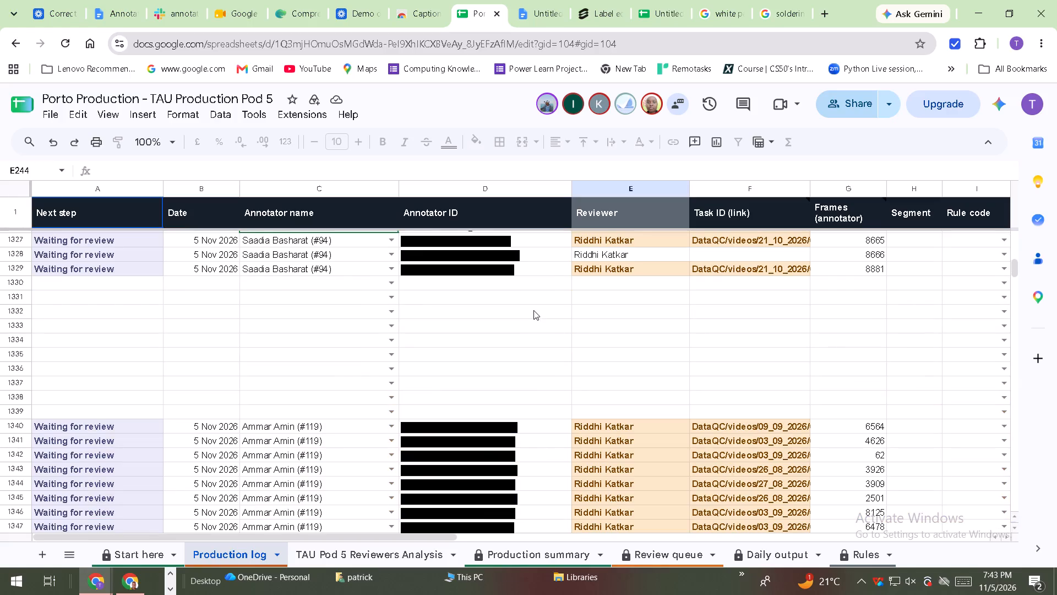
scroll(512, 361, "up", 3)
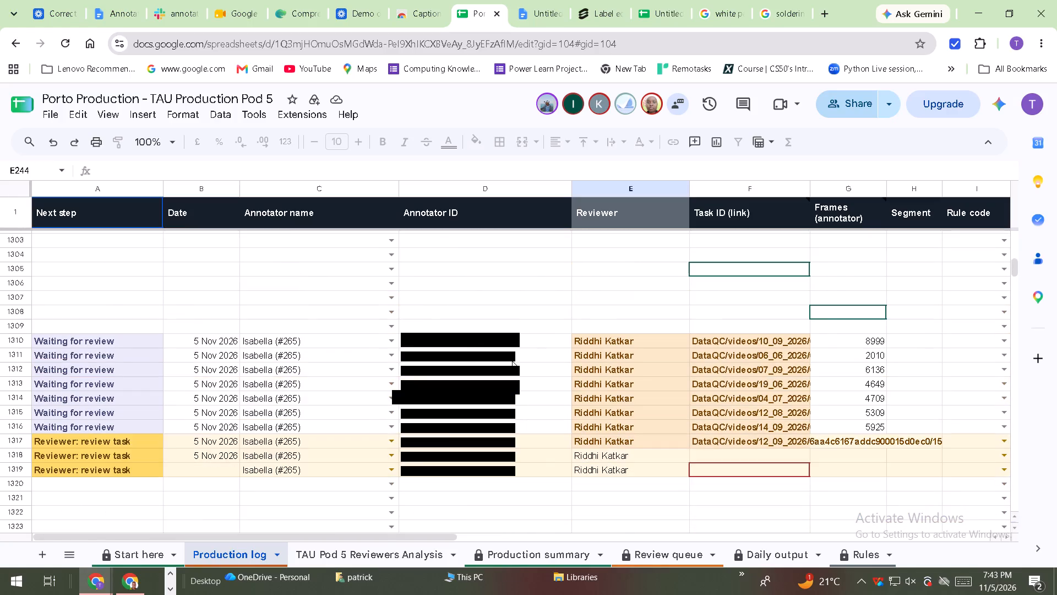
scroll(512, 361, "up", 4)
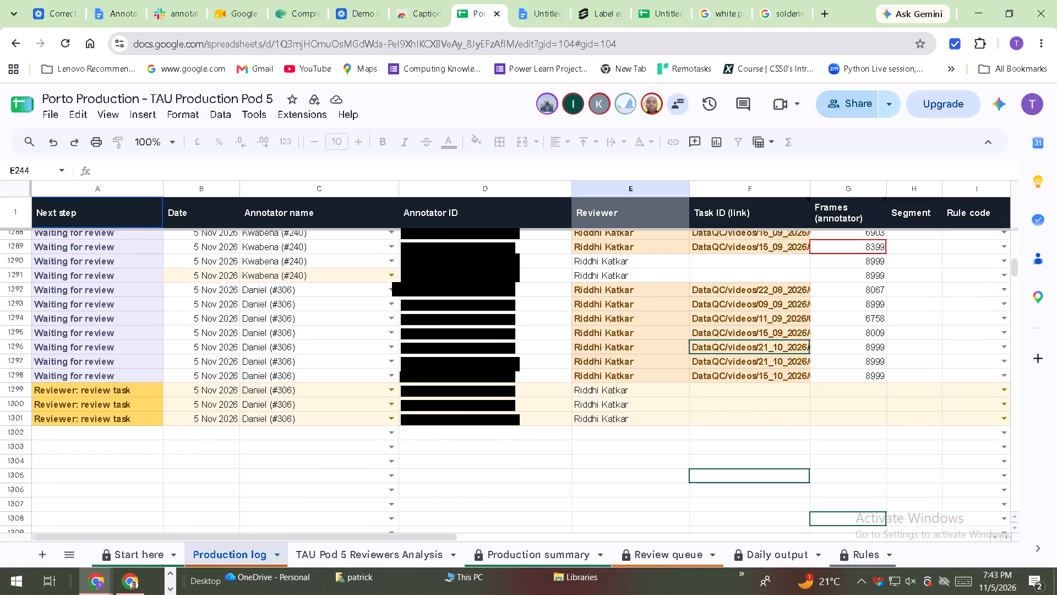
scroll(512, 360, "up", 3)
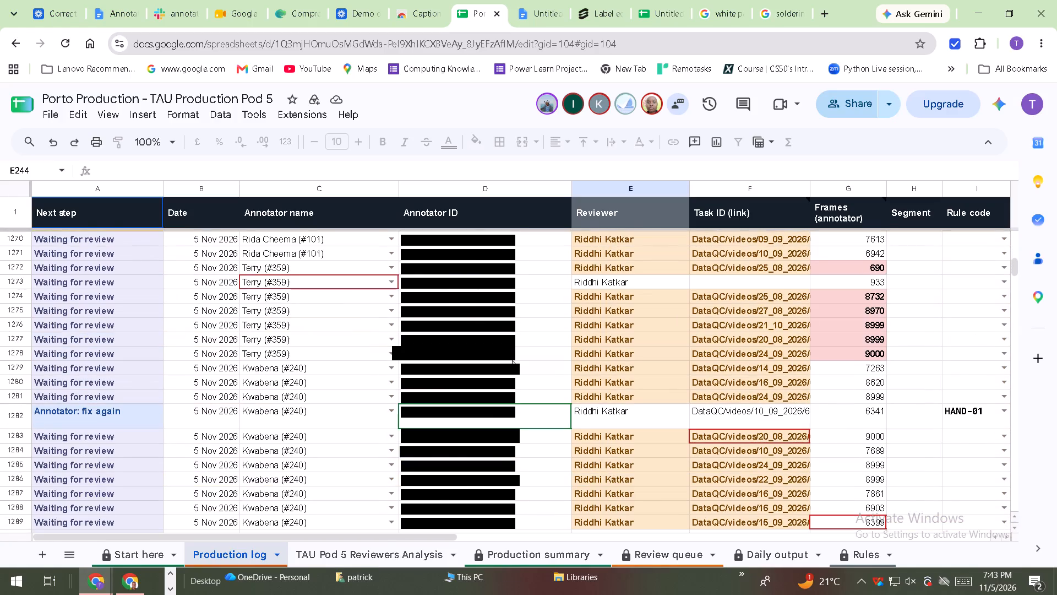
scroll(612, 359, "up", 1)
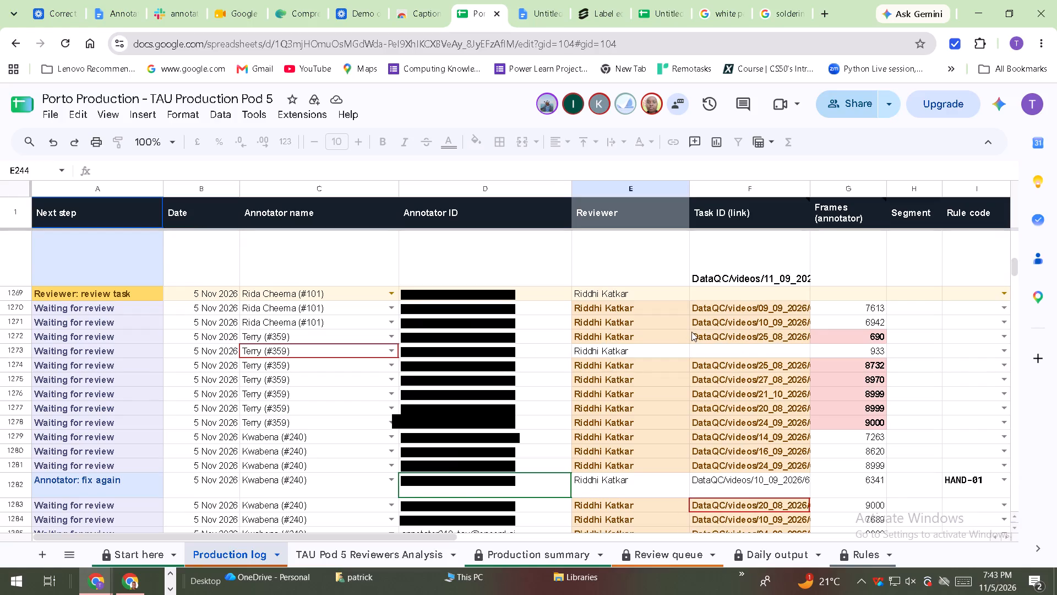
left_click_drag(691, 332, 762, 420)
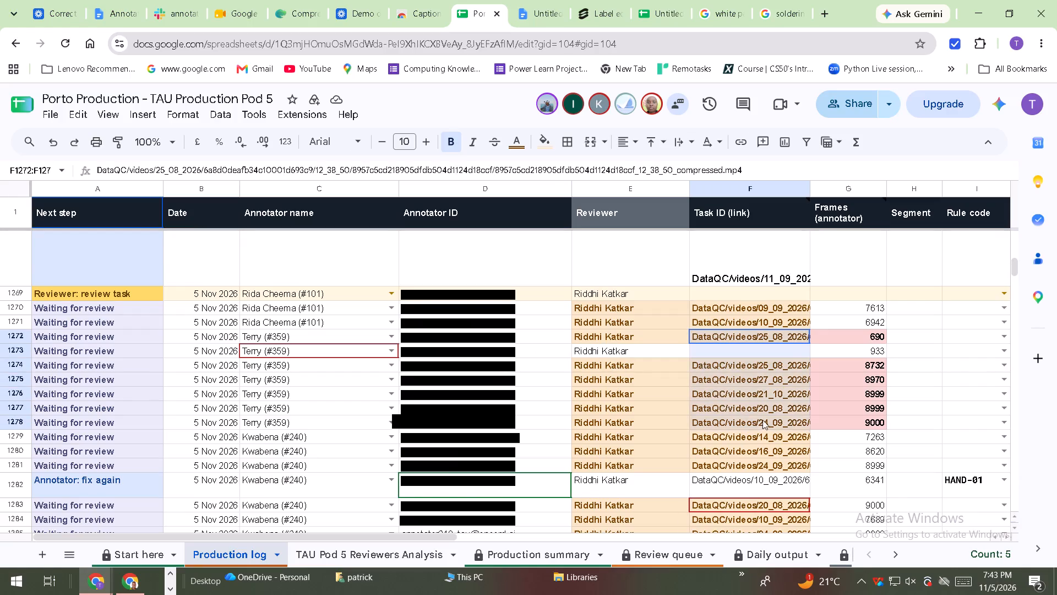
left_click_drag(762, 420, 853, 424)
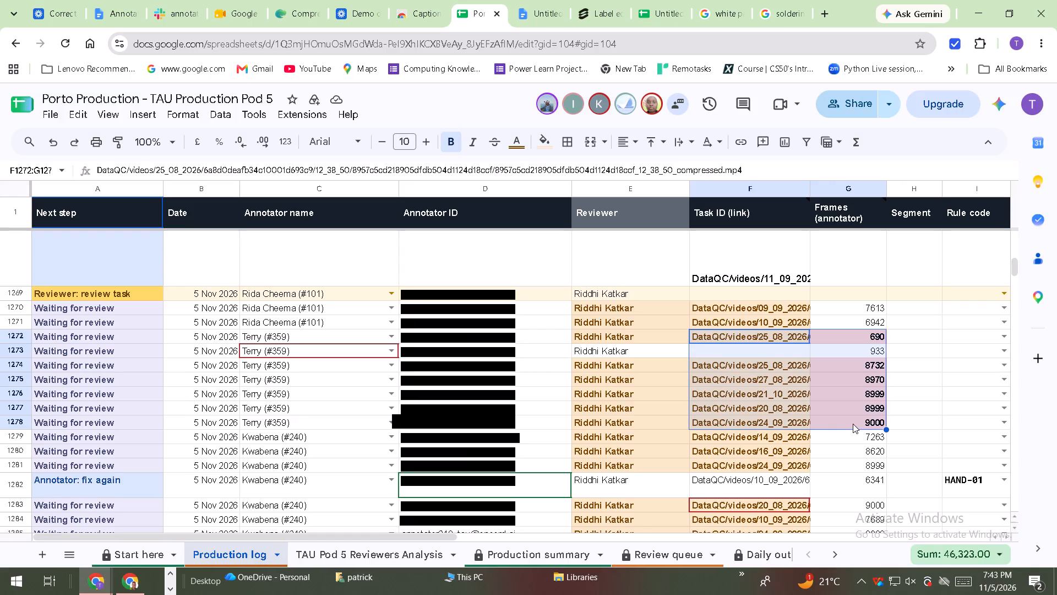
key("BackSpace")
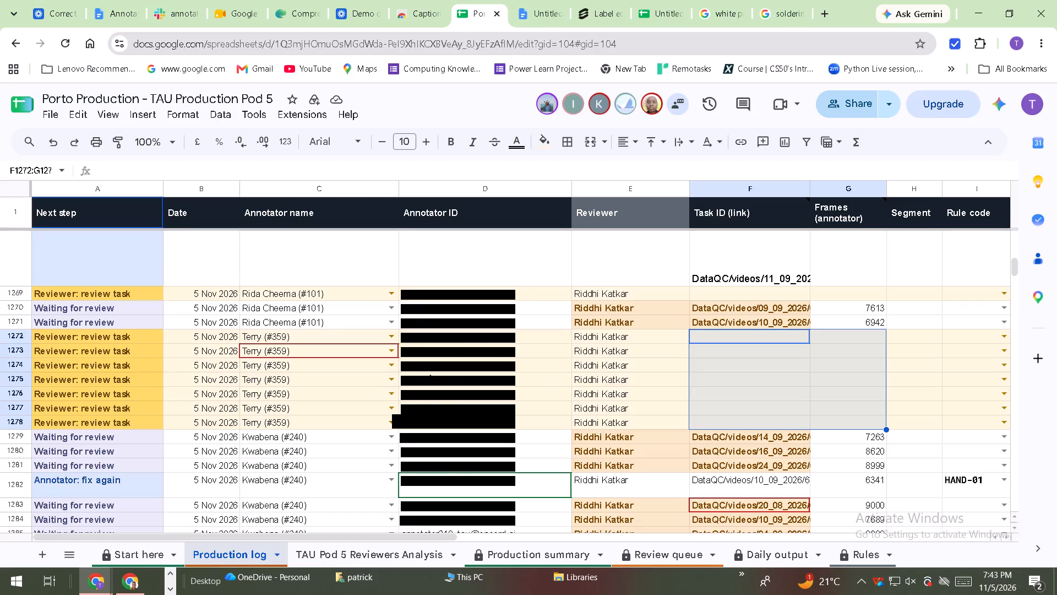
left_click(346, 337)
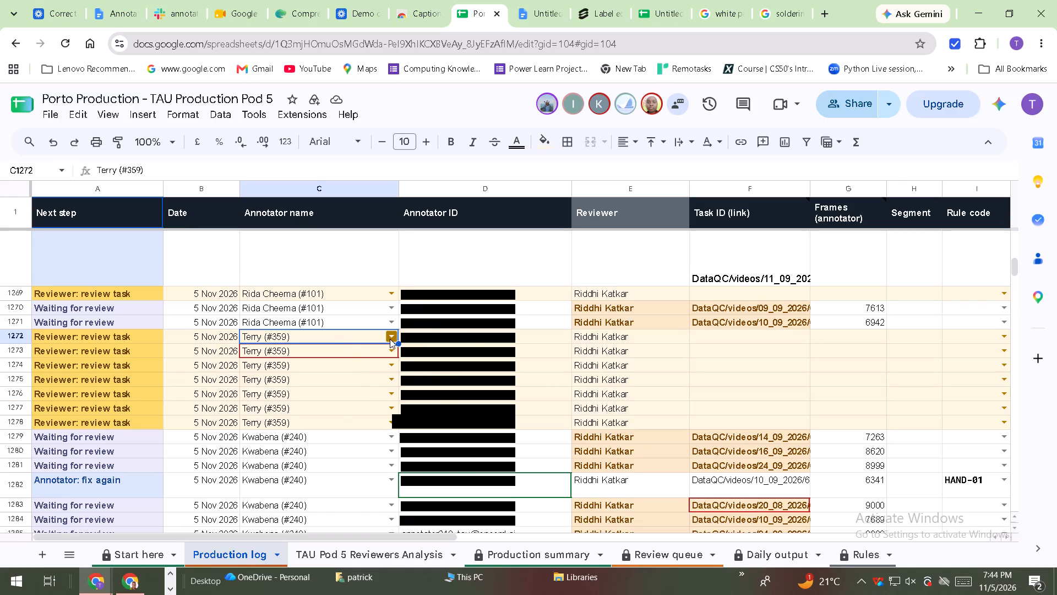
left_click(389, 340)
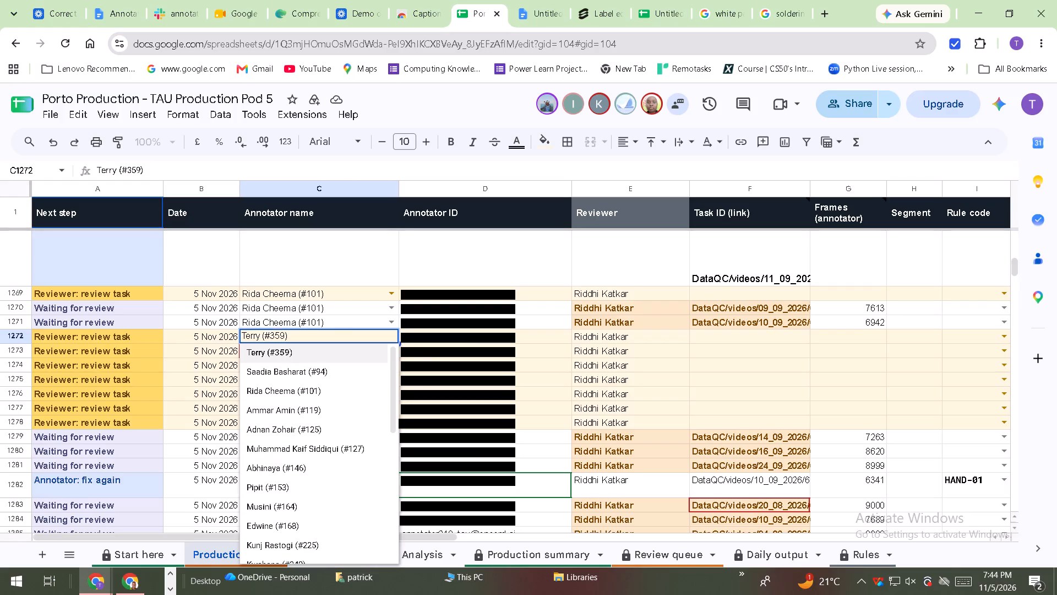
scroll(358, 394, "down", 5)
key("BackSpace")
key("BackSpace")
key("BackSpace")
key("BackSpace")
key("BackSpace")
key("BackSpace")
key("BackSpace")
key("BackSpace")
key("BackSpace")
key("BackSpace")
key("BackSpace")
key("BackSpace")
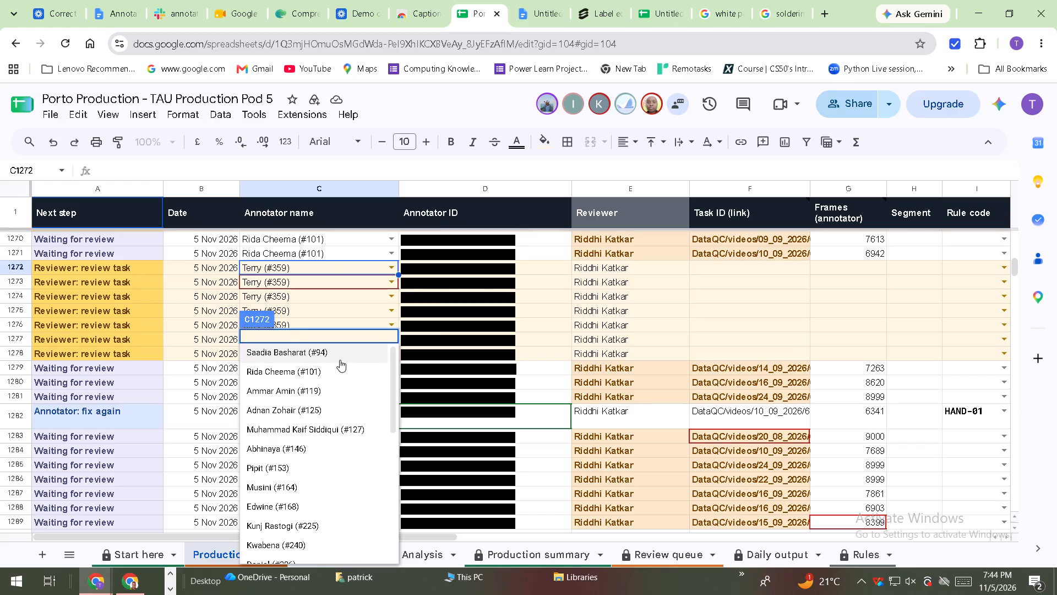
left_click(362, 318)
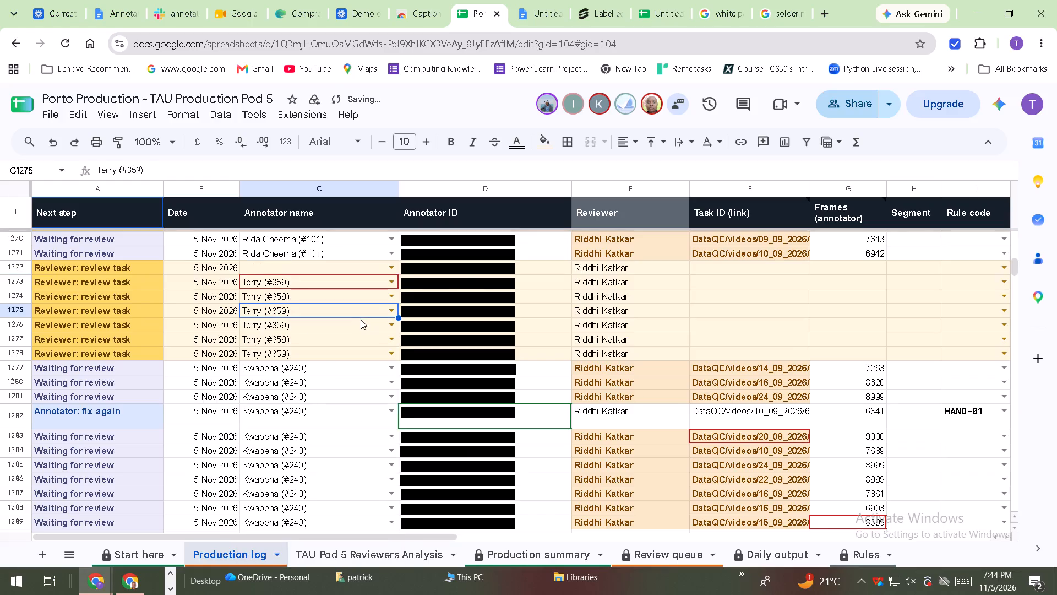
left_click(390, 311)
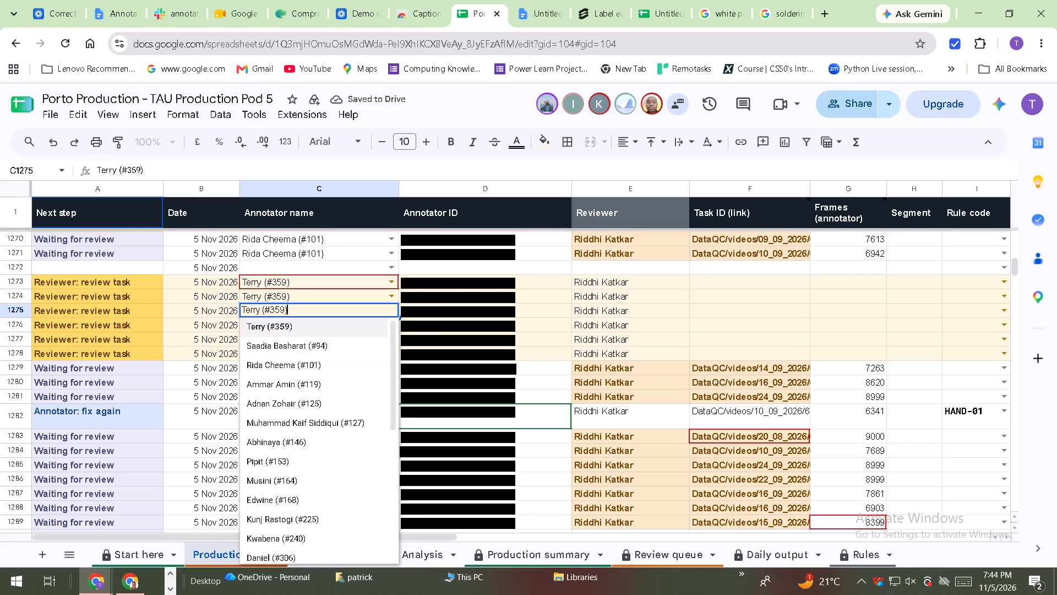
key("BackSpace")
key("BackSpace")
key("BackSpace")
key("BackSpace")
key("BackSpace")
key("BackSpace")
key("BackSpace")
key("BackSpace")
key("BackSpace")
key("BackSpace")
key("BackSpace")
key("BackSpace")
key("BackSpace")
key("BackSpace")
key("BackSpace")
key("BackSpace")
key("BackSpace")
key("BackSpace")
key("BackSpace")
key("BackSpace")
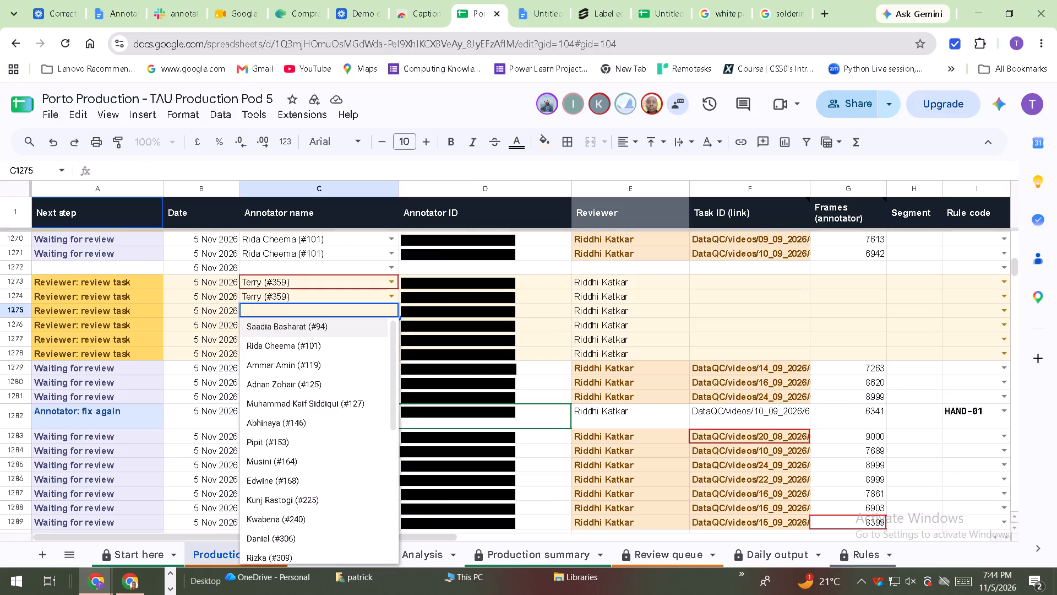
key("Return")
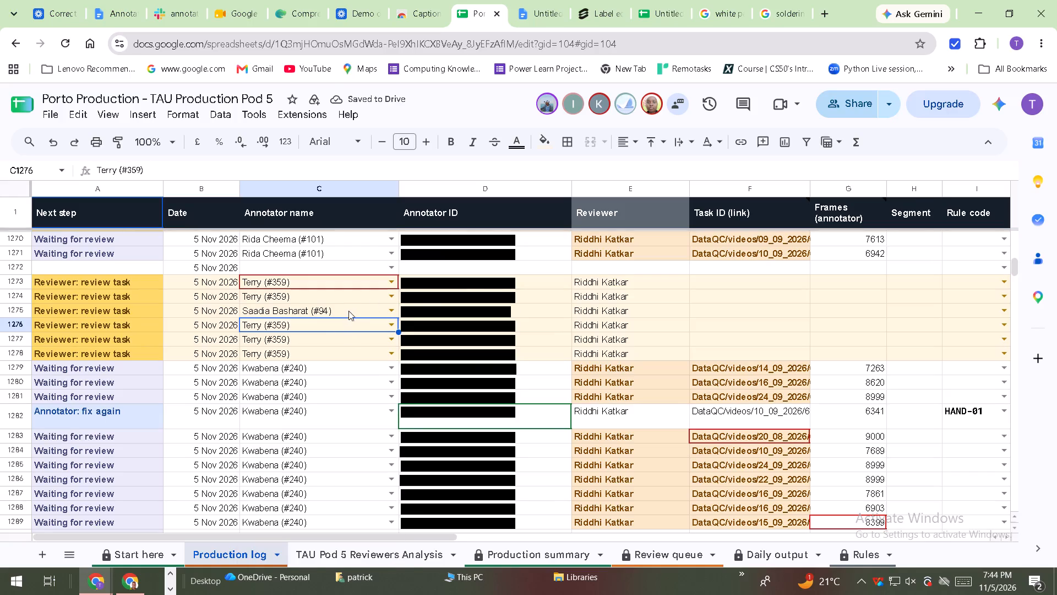
Try again to empty the annotator name in cell C1275.
left_click(340, 311)
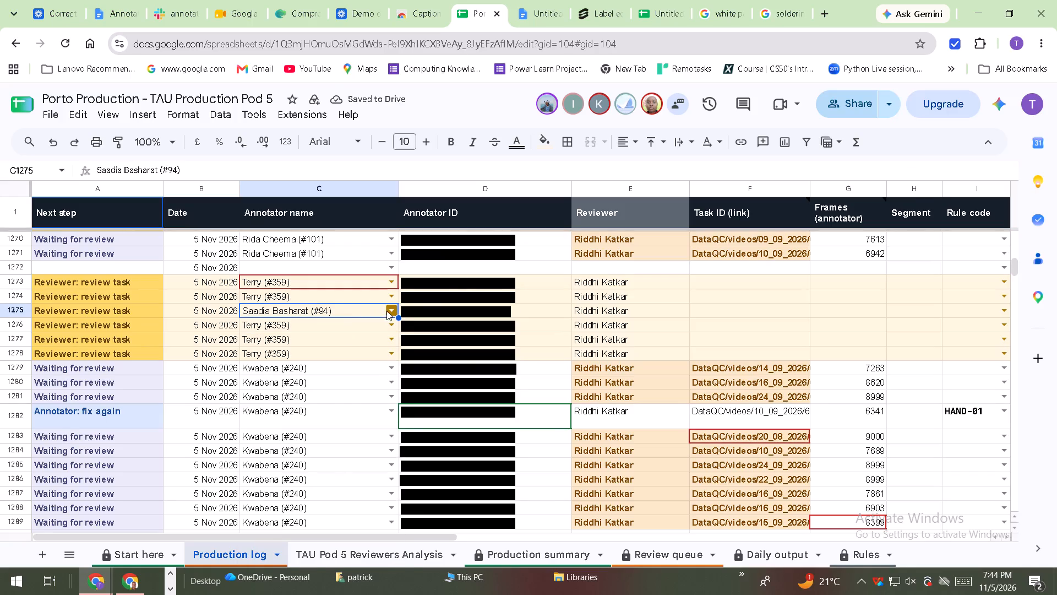
left_click(388, 311)
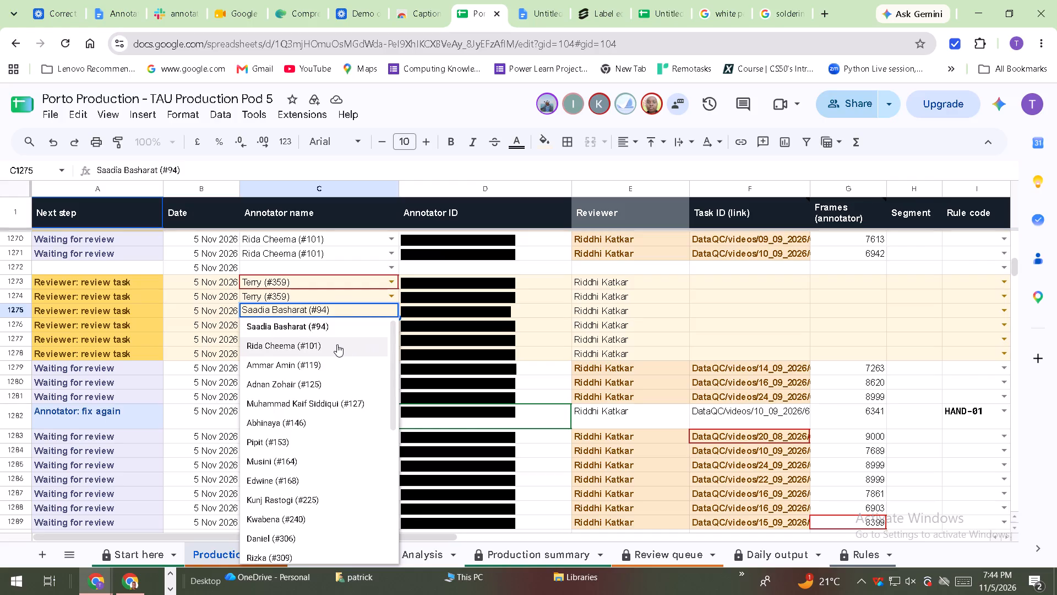
key("BackSpace")
key("BackSpace")
key("BackSpace")
key("BackSpace")
key("BackSpace")
key("BackSpace")
key("BackSpace")
key("BackSpace")
key("BackSpace")
key("BackSpace")
key("BackSpace")
key("BackSpace")
key("BackSpace")
key("BackSpace")
key("BackSpace")
key("BackSpace")
key("BackSpace")
key("BackSpace")
key("BackSpace")
key("BackSpace")
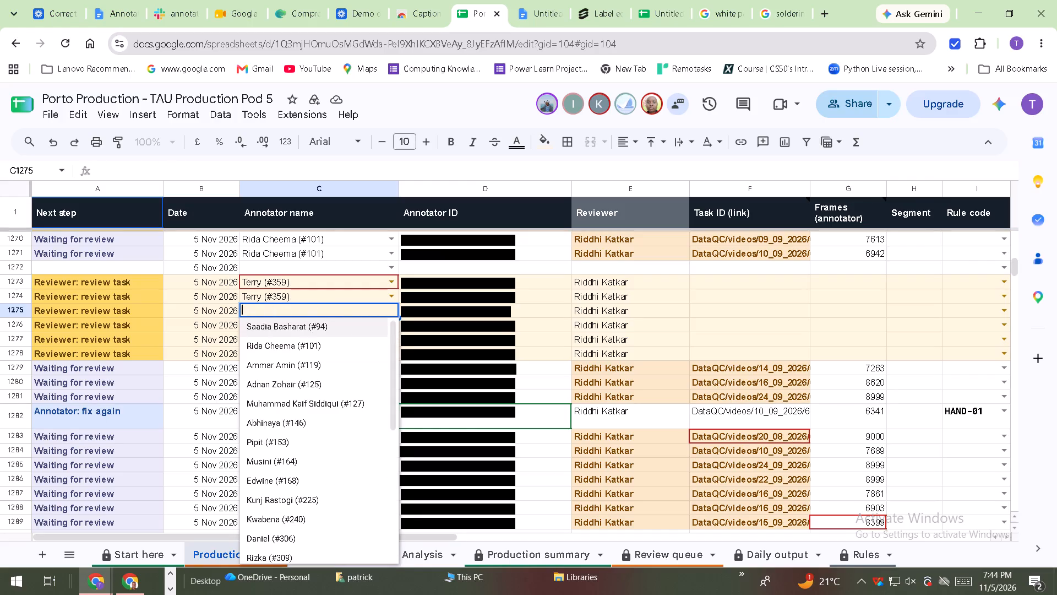
key("Return")
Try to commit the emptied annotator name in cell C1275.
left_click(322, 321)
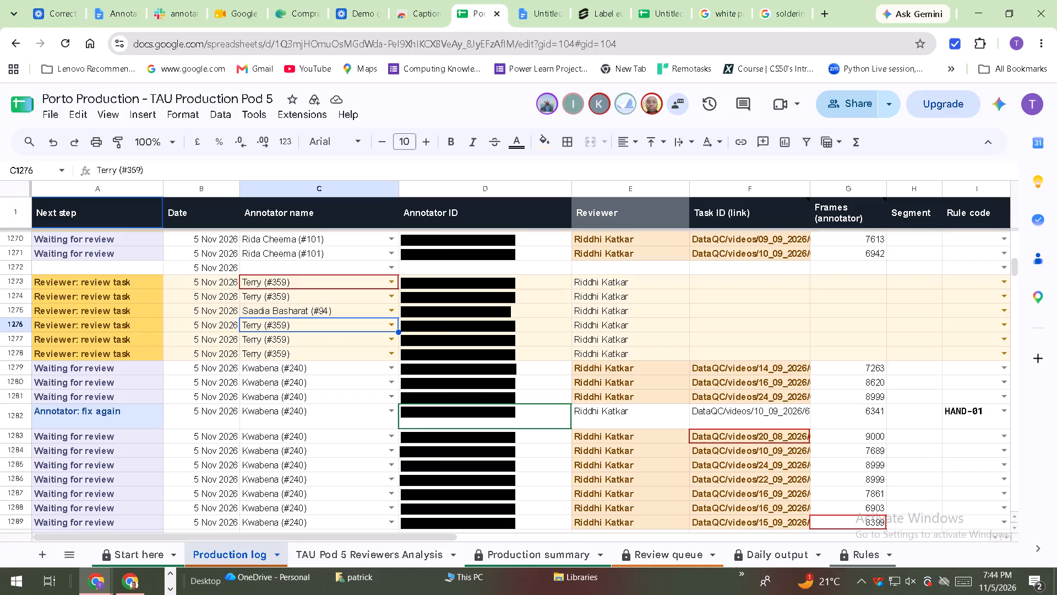
left_click(377, 327)
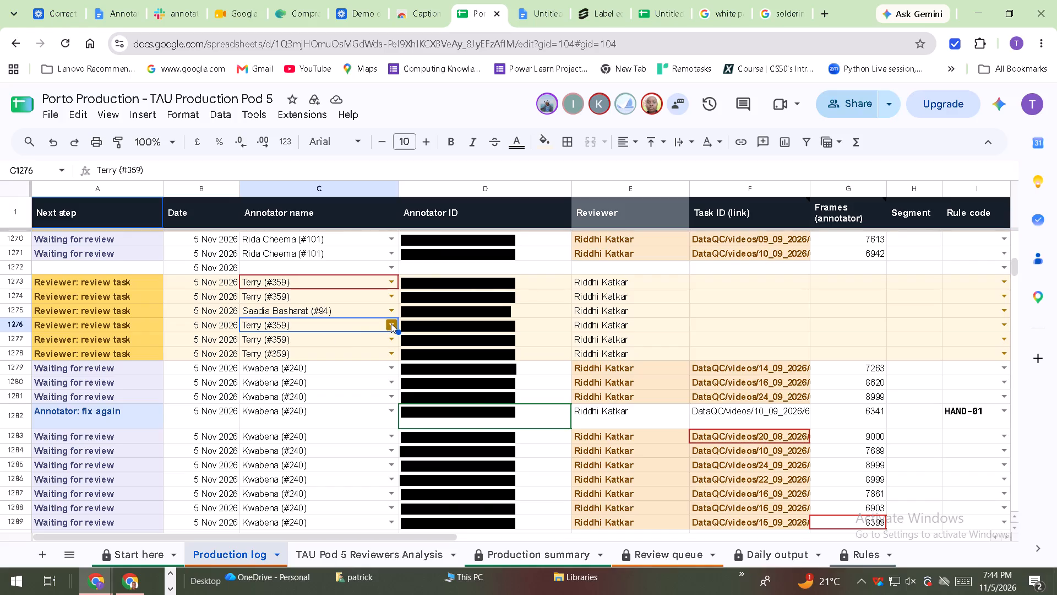
left_click(391, 323)
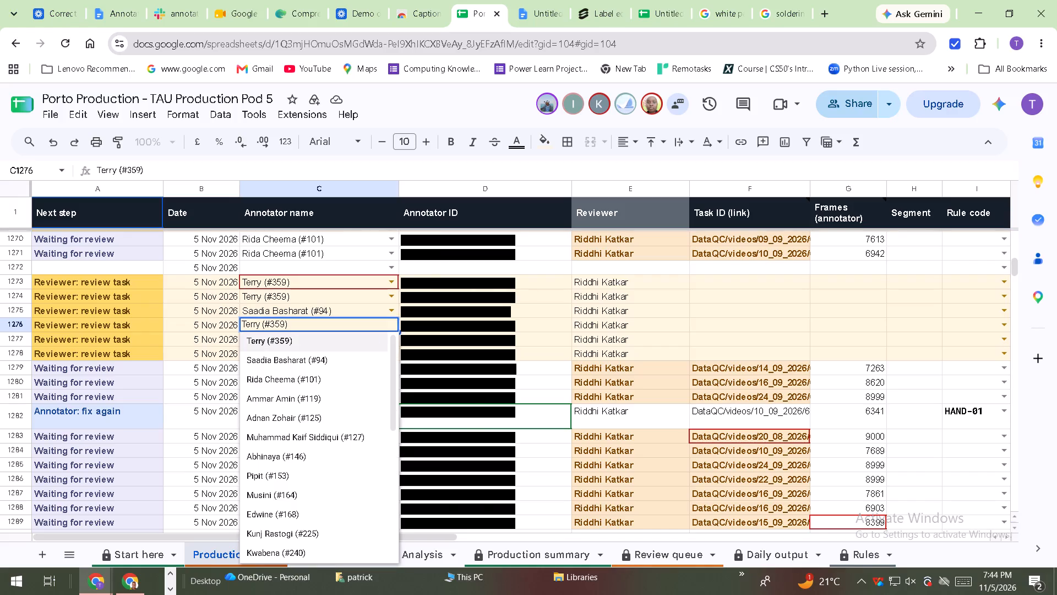
key("BackSpace")
key("BackSpace")
key("BackSpace")
key("BackSpace")
key("BackSpace")
key("BackSpace")
key("BackSpace")
key("BackSpace")
key("BackSpace")
key("BackSpace")
key("BackSpace")
key("BackSpace")
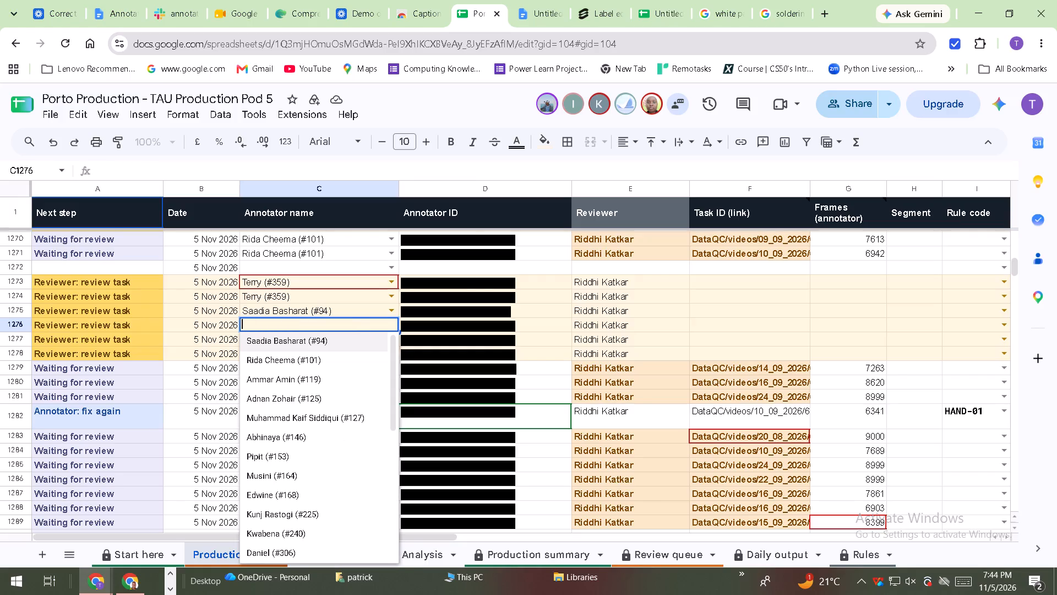
left_click(358, 299)
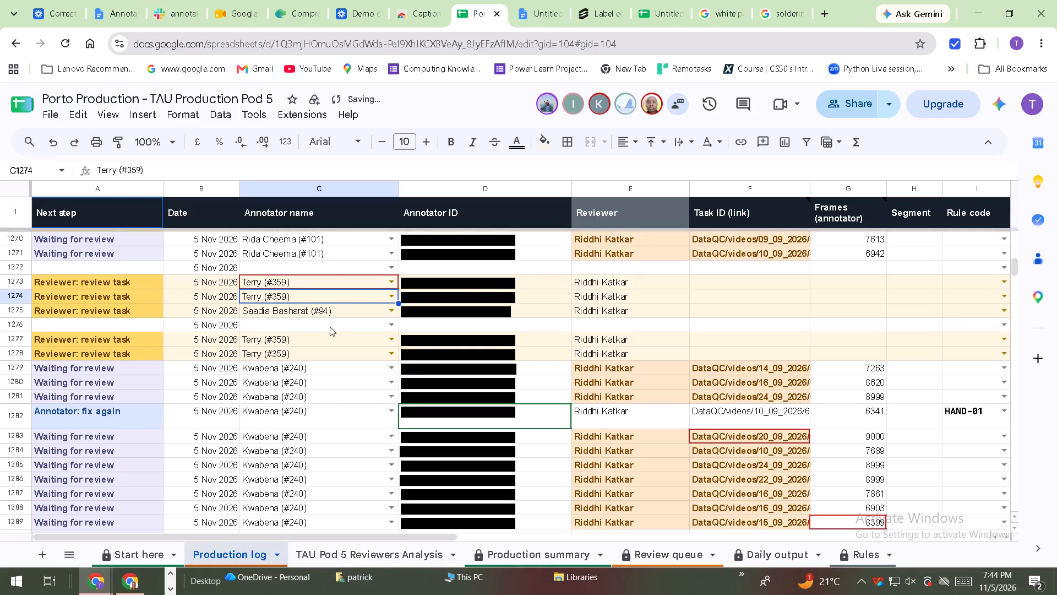
Clear the wrongly picked annotator name (#94) from cell C1275.
left_click(330, 313)
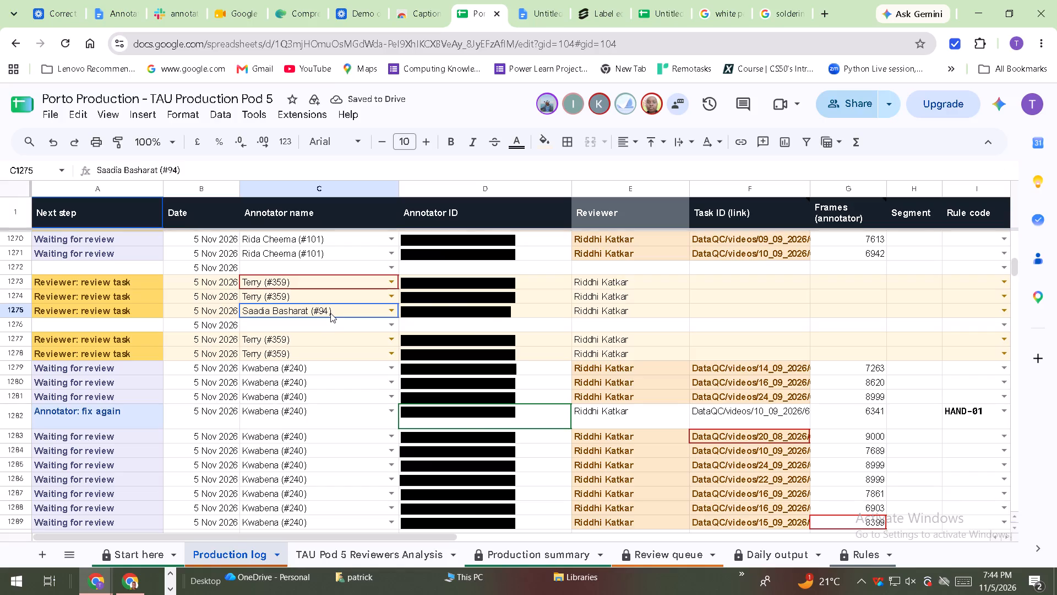
key("BackSpace")
key("BackSpace")
key("BackSpace")
key("BackSpace")
key("BackSpace")
key("BackSpace")
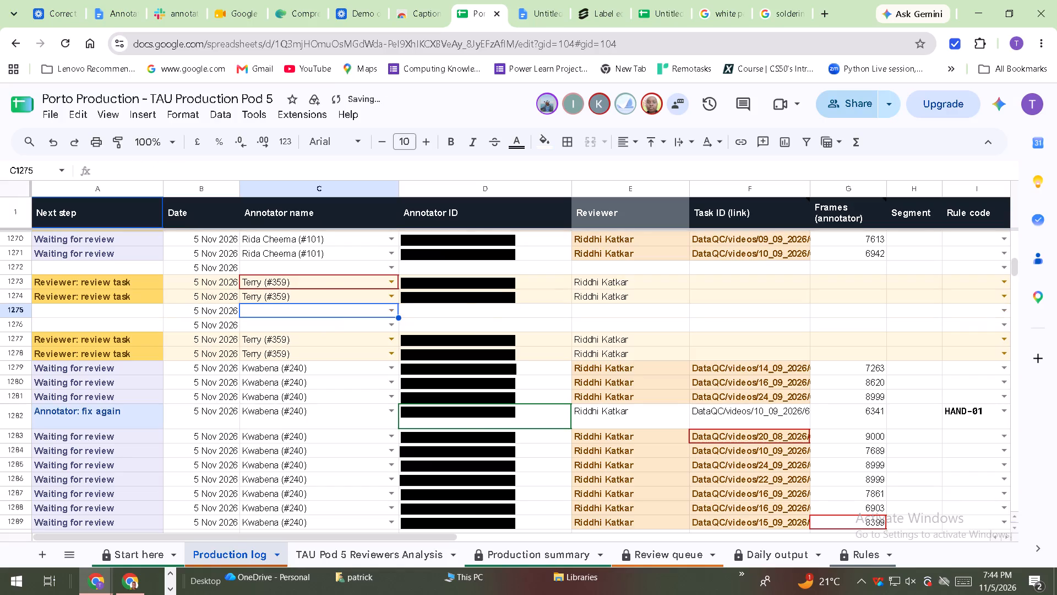
left_click(330, 295)
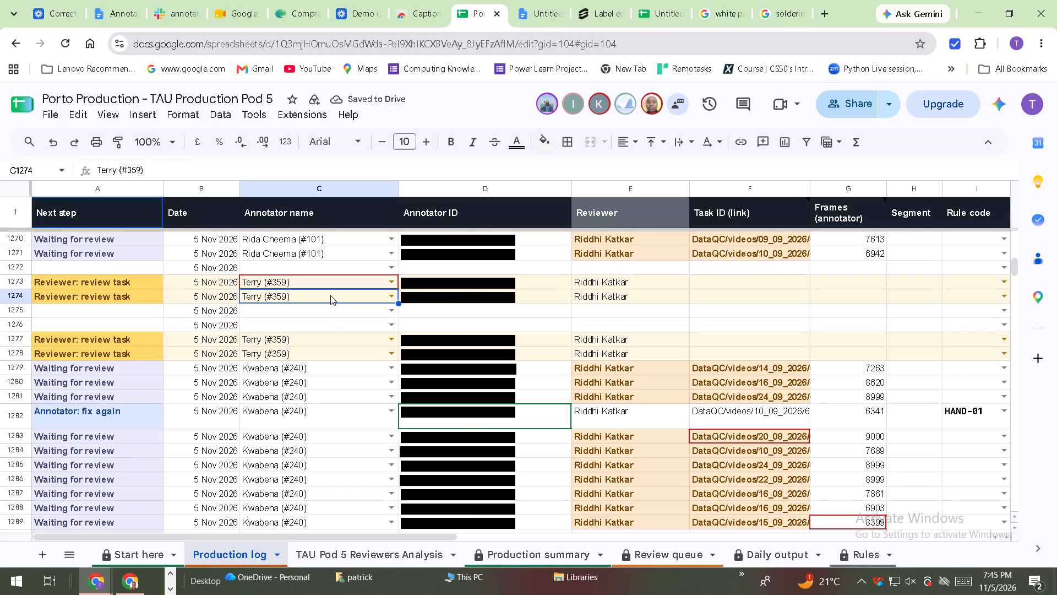
left_click(377, 295)
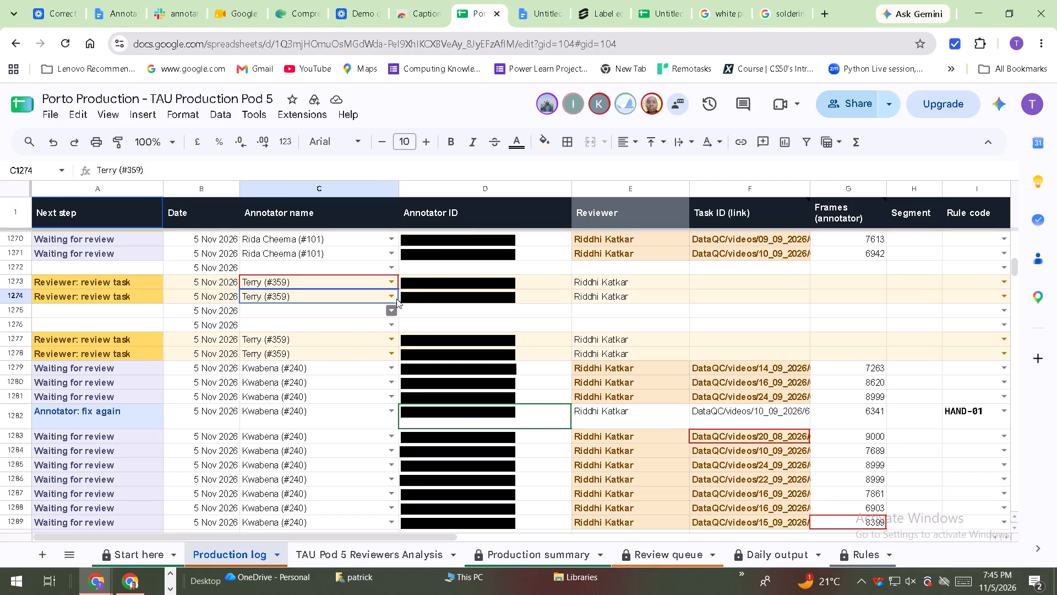
left_click(393, 297)
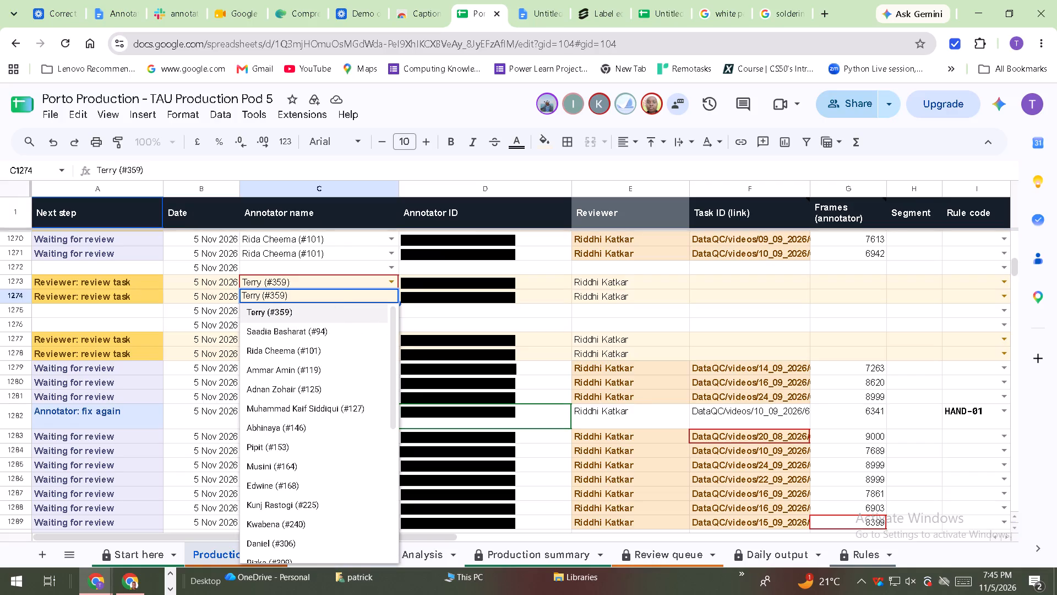
key("BackSpace")
key("BackSpace")
key("BackSpace")
key("BackSpace")
key("BackSpace")
key("BackSpace")
key("BackSpace")
key("BackSpace")
key("BackSpace")
key("BackSpace")
key("BackSpace")
key("BackSpace")
key("BackSpace")
key("BackSpace")
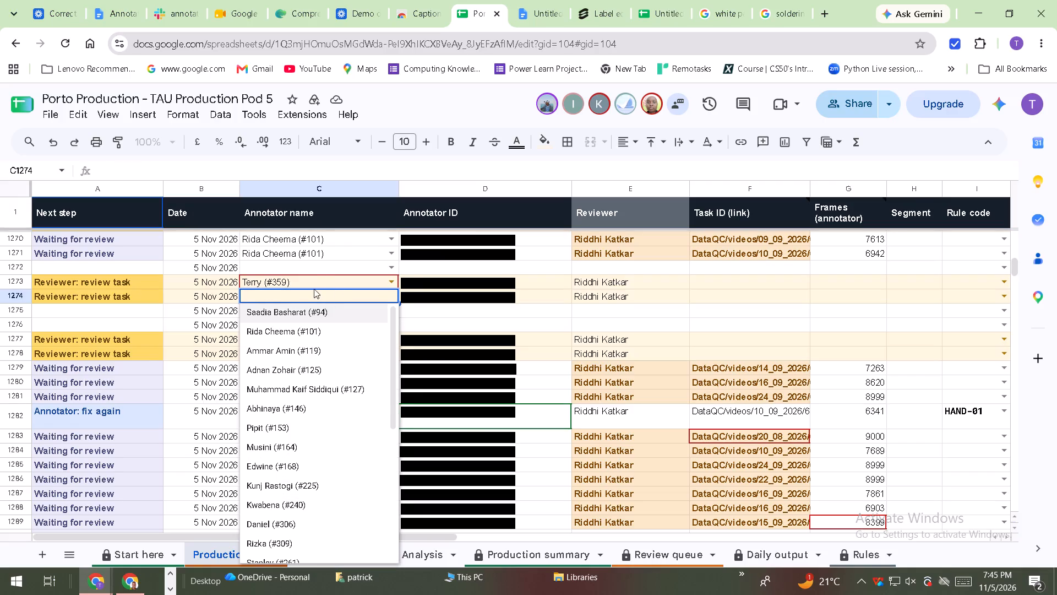
left_click(313, 279)
left_click(313, 279)
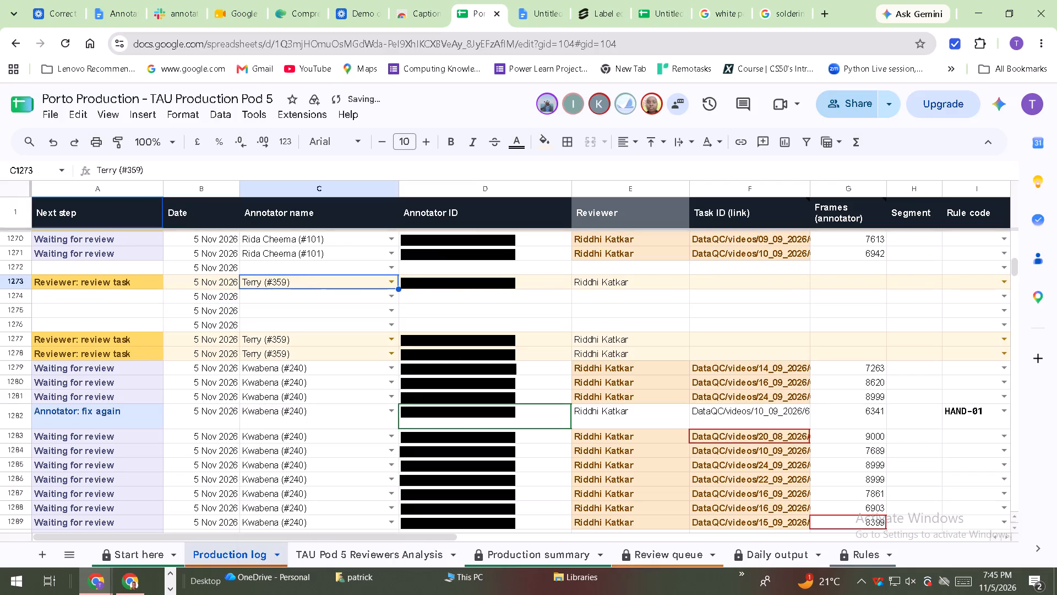
left_click(380, 284)
left_click(389, 281)
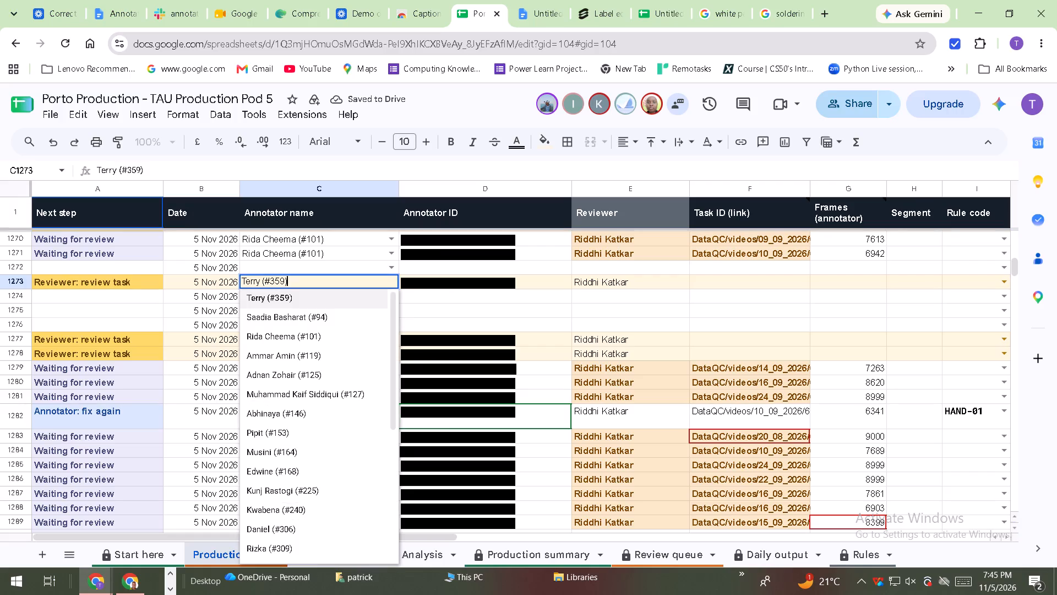
key("BackSpace")
key("BackSpace")
key("BackSpace")
key("BackSpace")
key("BackSpace")
key("BackSpace")
key("BackSpace")
key("BackSpace")
key("BackSpace")
key("BackSpace")
key("BackSpace")
key("BackSpace")
key("BackSpace")
key("BackSpace")
key("BackSpace")
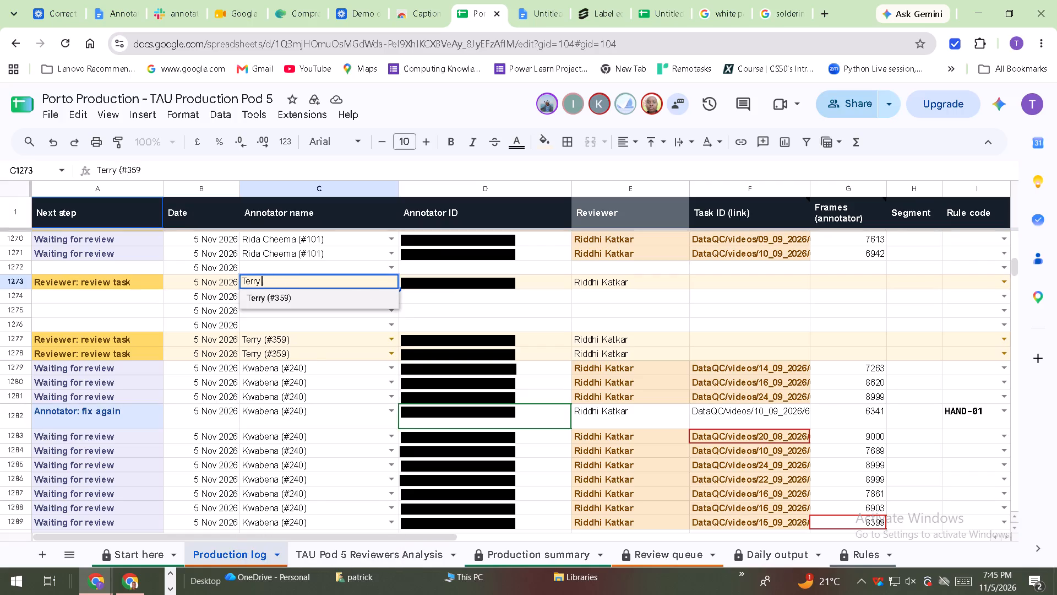
left_click(415, 304)
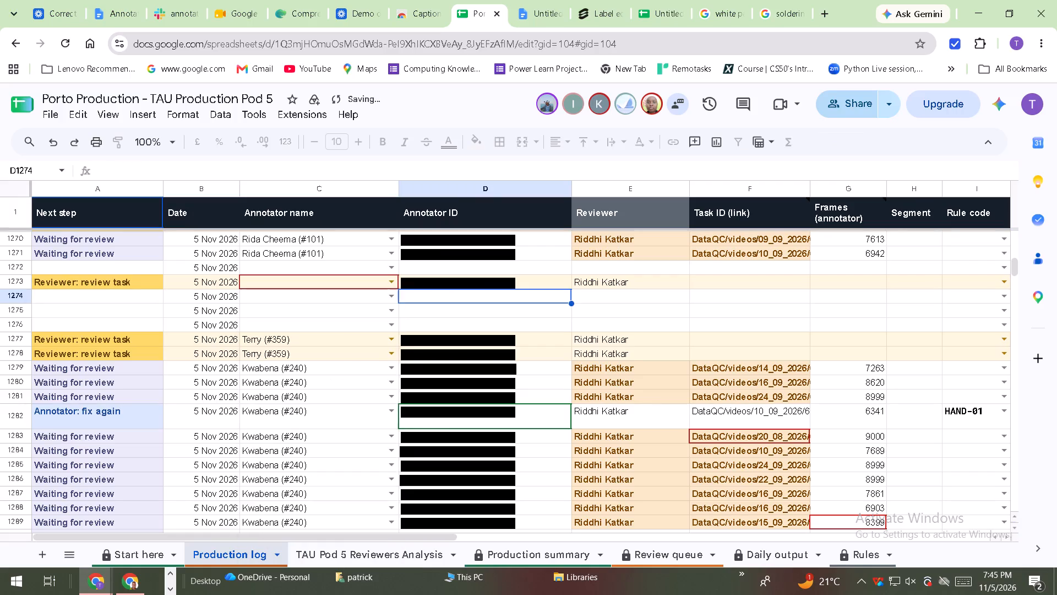
left_click(316, 340)
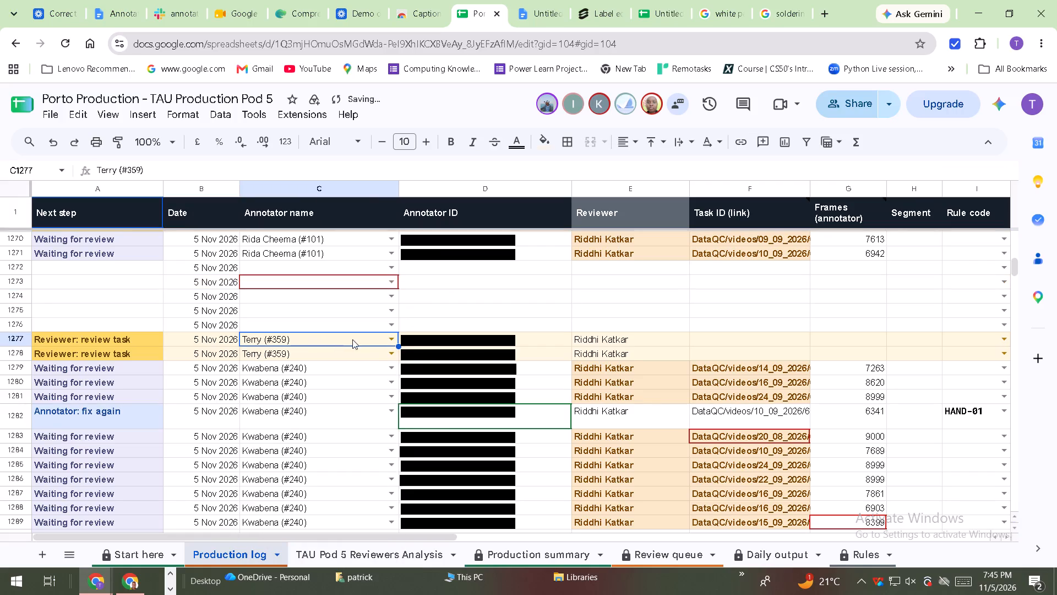
left_click(387, 338)
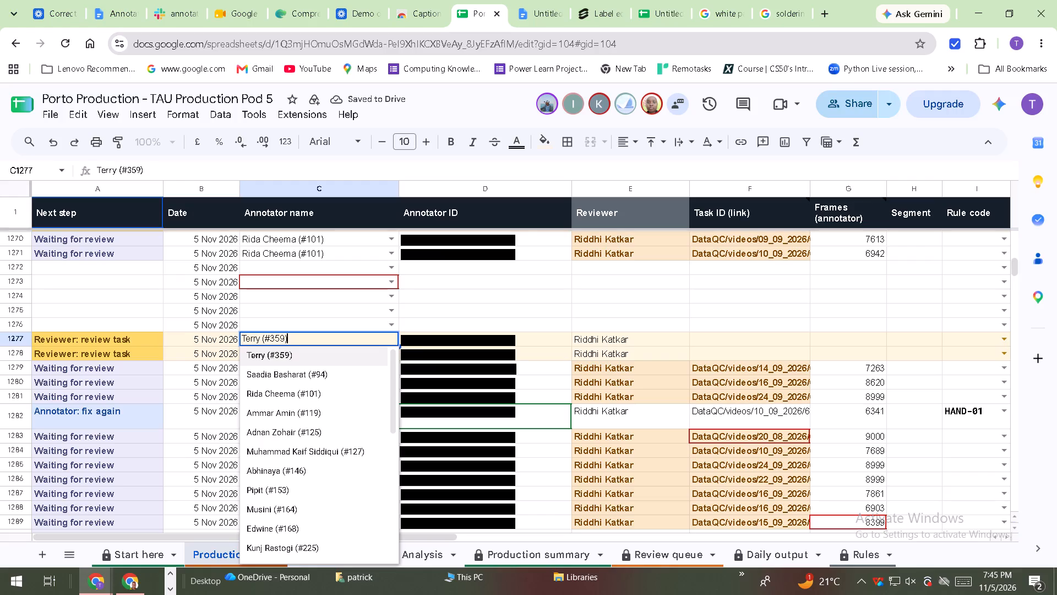
key("BackSpace")
key("BackSpace")
key("BackSpace")
key("BackSpace")
key("BackSpace")
key("BackSpace")
key("BackSpace")
key("BackSpace")
key("BackSpace")
key("BackSpace")
key("BackSpace")
key("BackSpace")
key("BackSpace")
key("BackSpace")
key("BackSpace")
key("BackSpace")
key("BackSpace")
key("BackSpace")
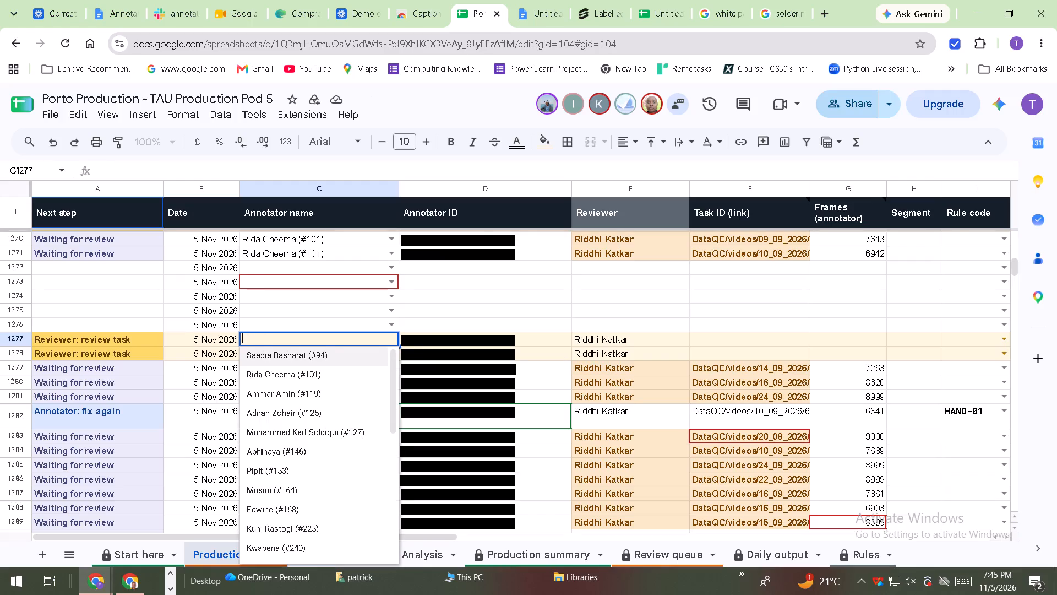
scroll(404, 313, "down", 1)
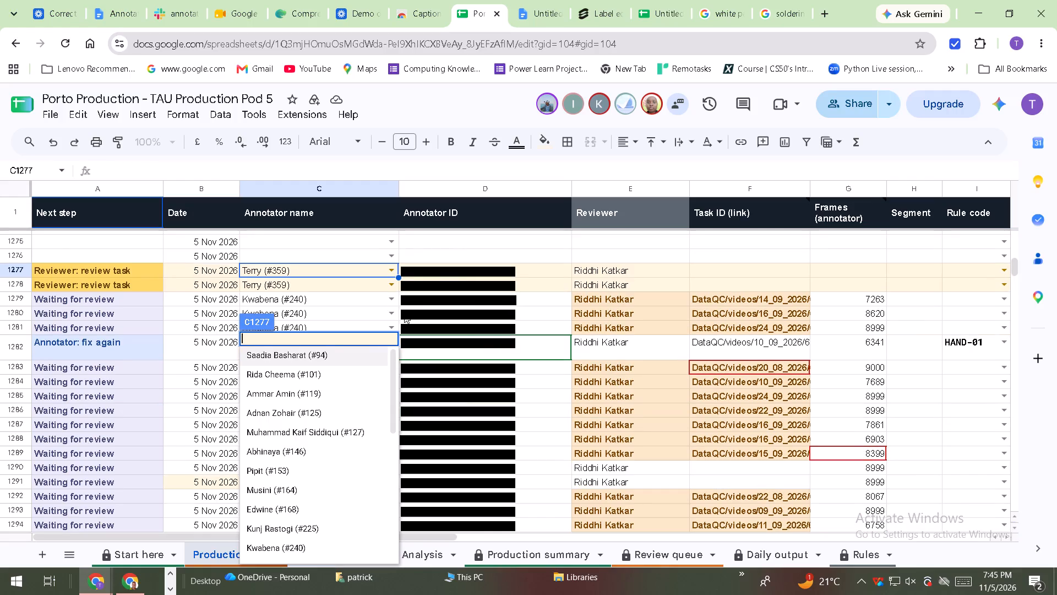
left_click(376, 269)
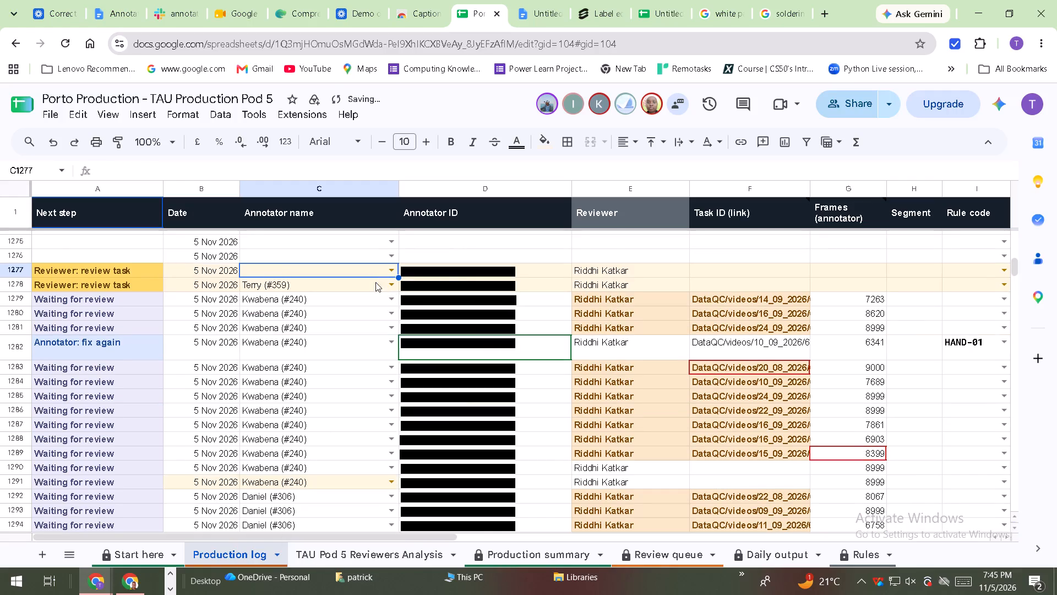
left_click(374, 286)
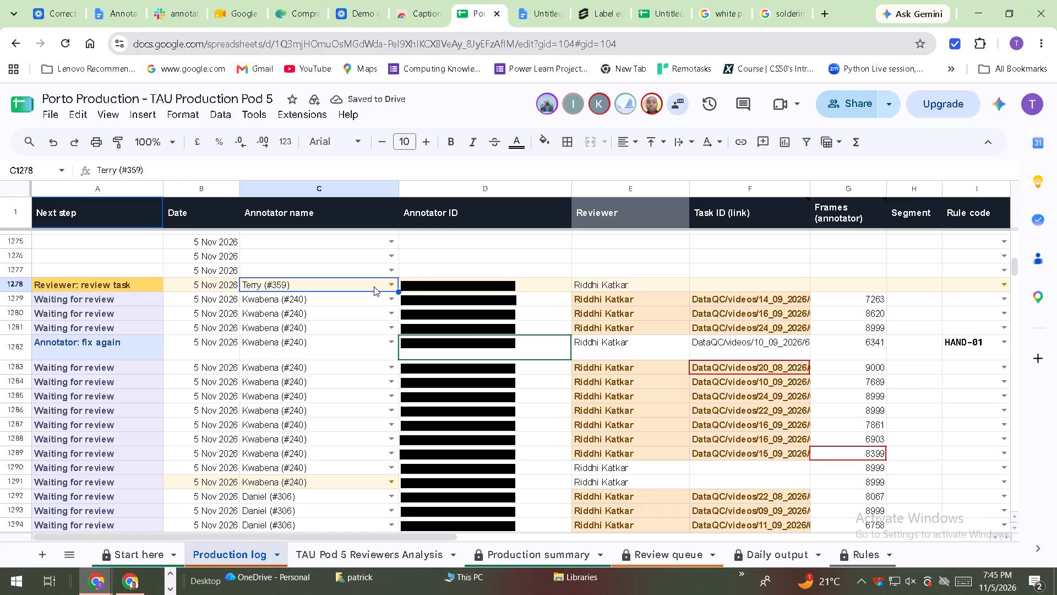
left_click(392, 285)
key("BackSpace")
key("BackSpace")
key("BackSpace")
key("BackSpace")
key("BackSpace")
key("BackSpace")
key("BackSpace")
key("BackSpace")
key("BackSpace")
key("BackSpace")
key("BackSpace")
key("BackSpace")
key("BackSpace")
key("BackSpace")
key("BackSpace")
key("BackSpace")
key("BackSpace")
key("BackSpace")
key("BackSpace")
key("BackSpace")
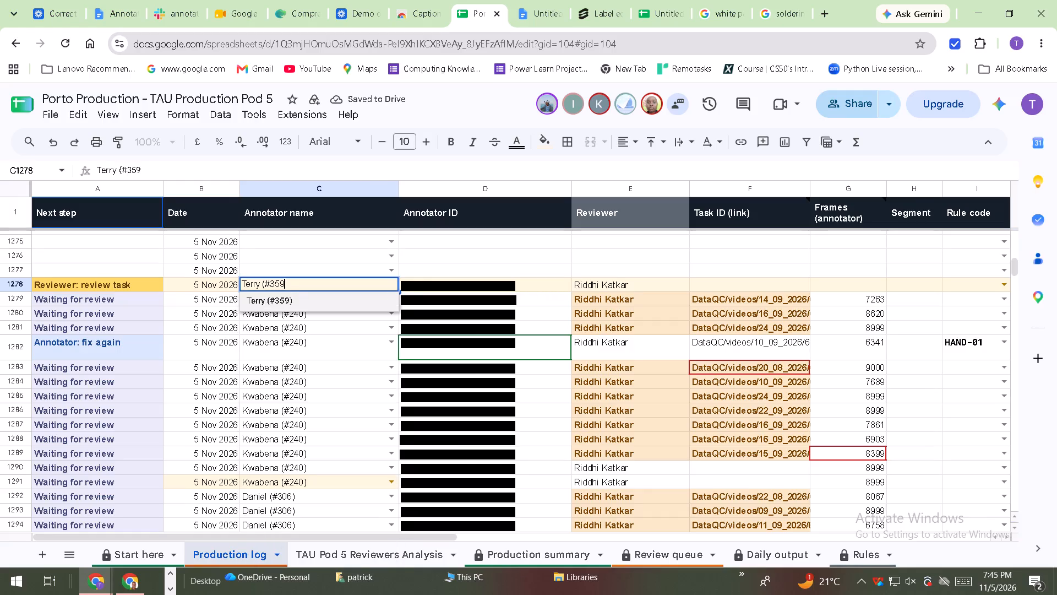
left_click(450, 267)
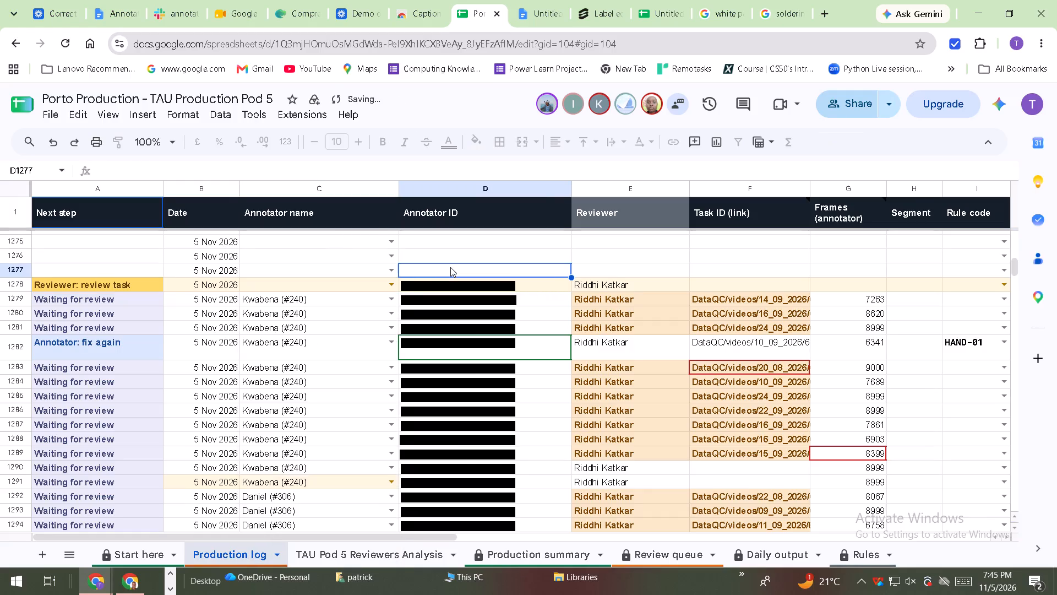
scroll(361, 339, "up", 1)
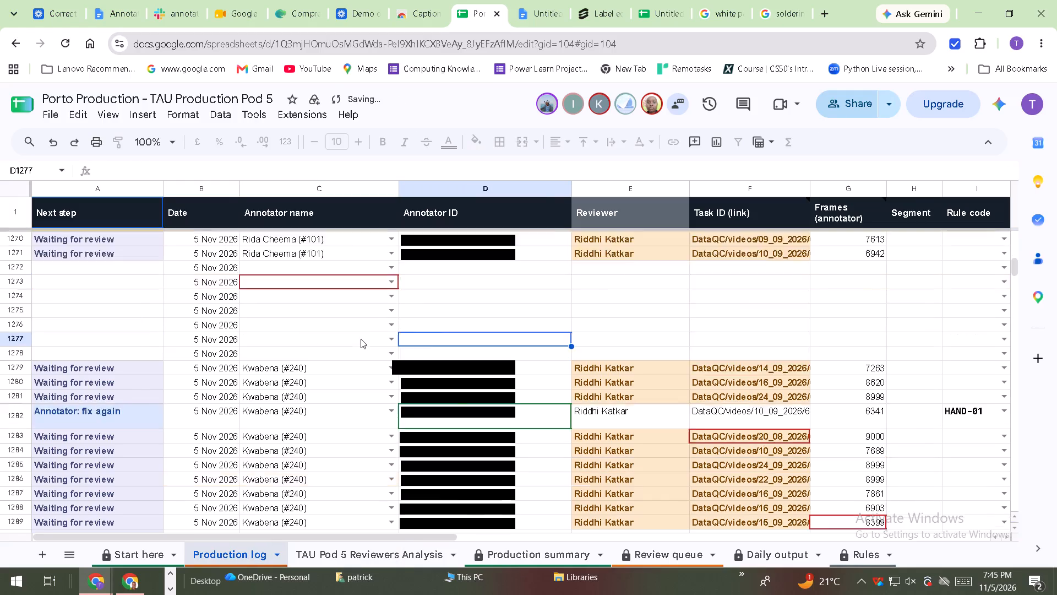
scroll(361, 339, "up", 1)
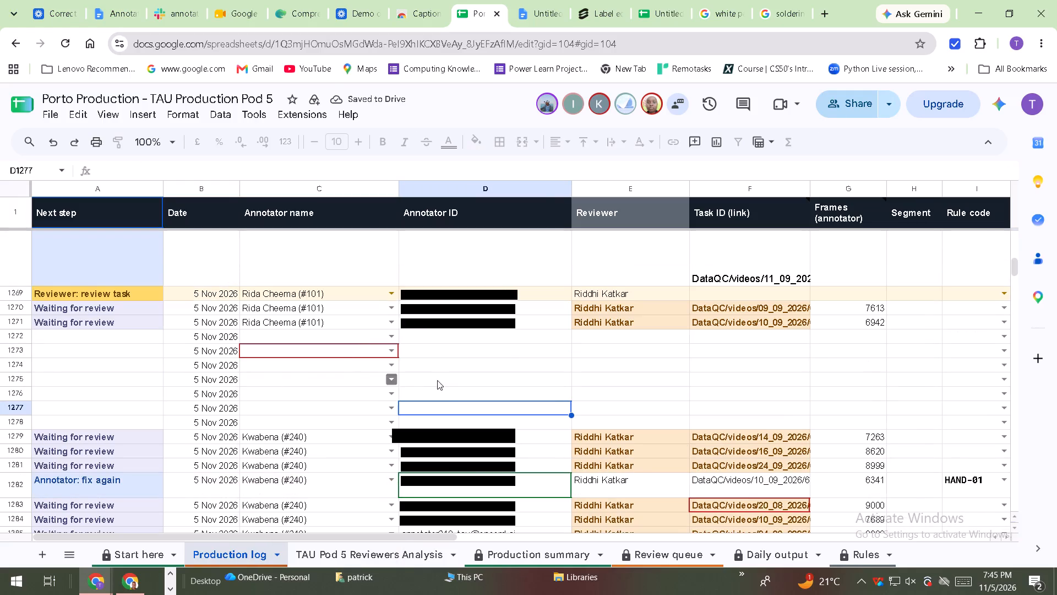
scroll(439, 378, "up", 3)
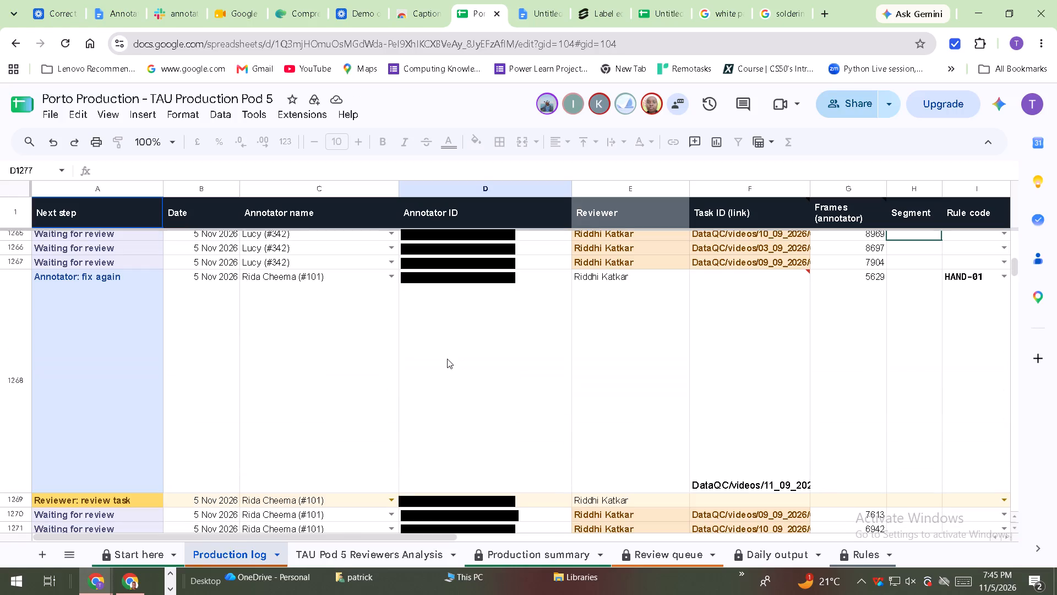
scroll(446, 356, "down", 3)
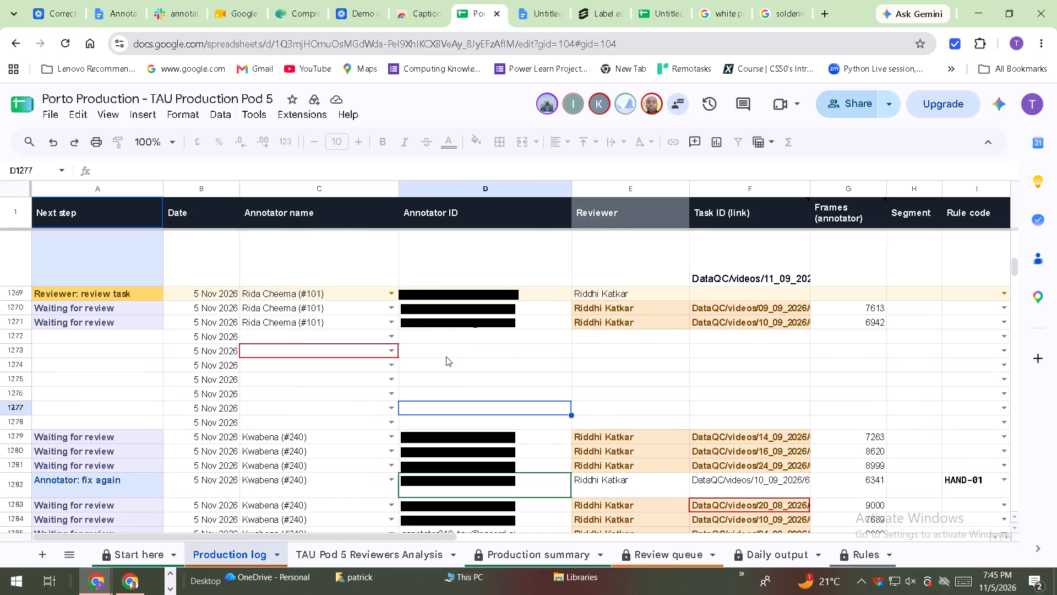
scroll(445, 356, "down", 4)
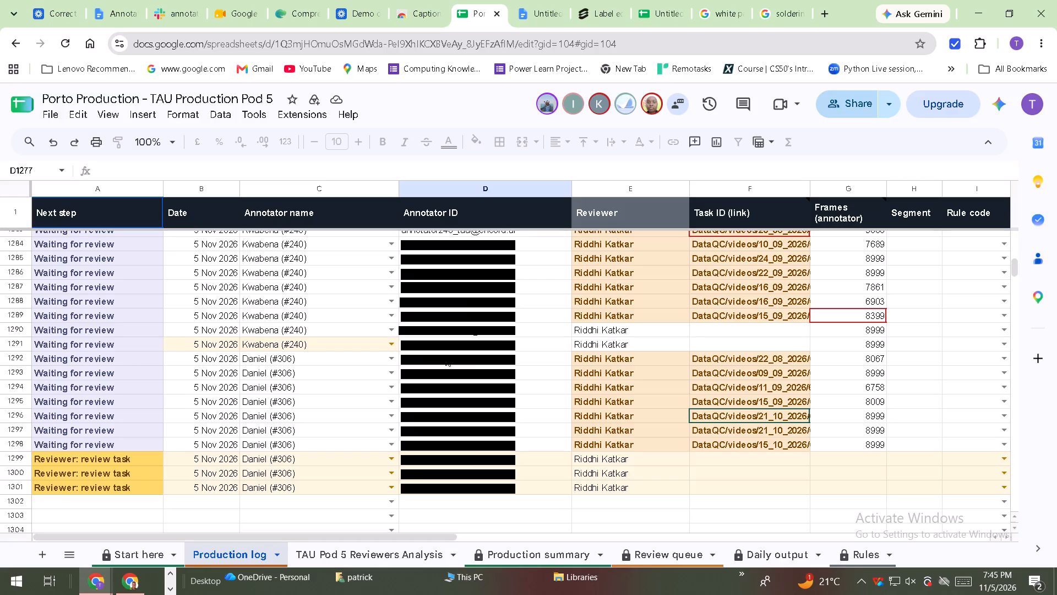
scroll(445, 356, "down", 4)
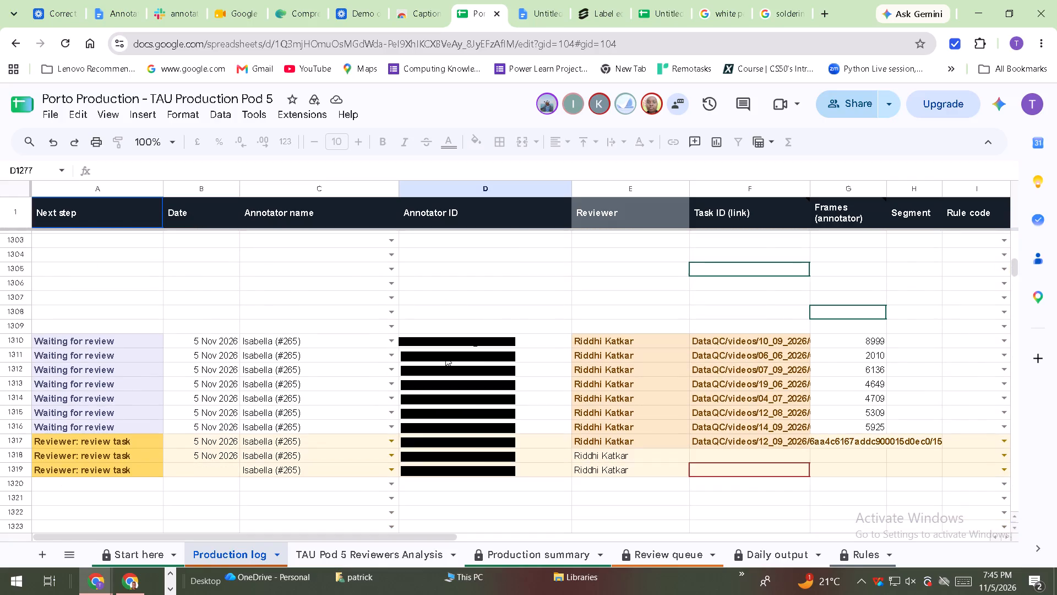
scroll(445, 356, "down", 2)
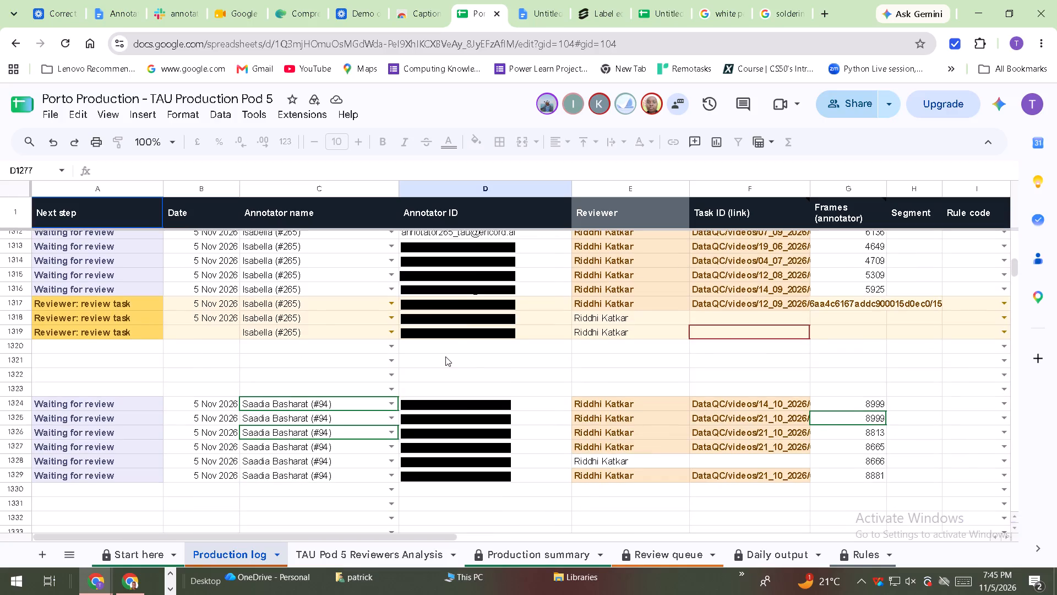
scroll(445, 356, "down", 5)
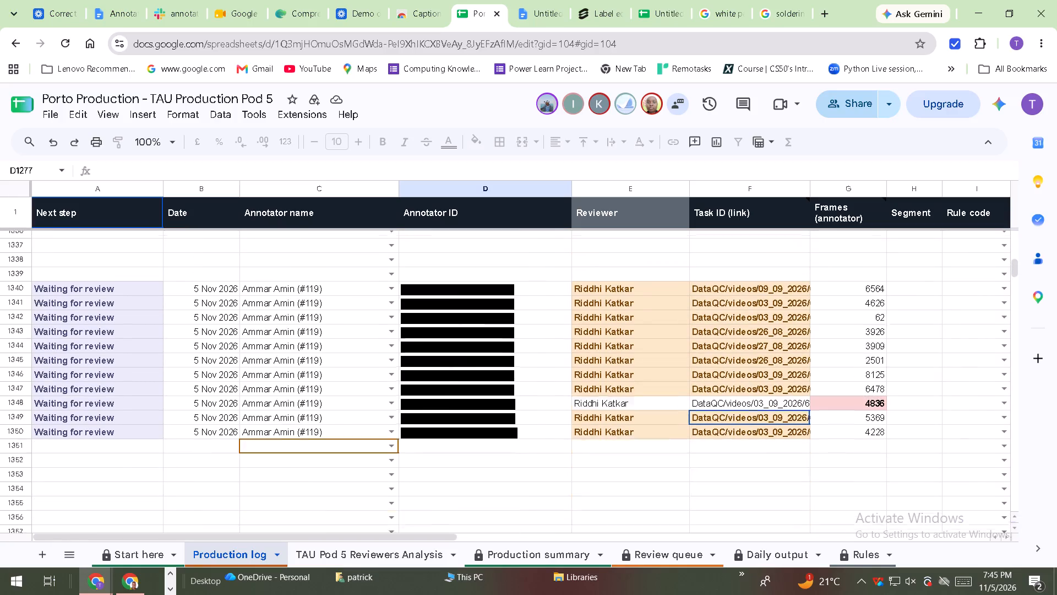
scroll(445, 356, "down", 11)
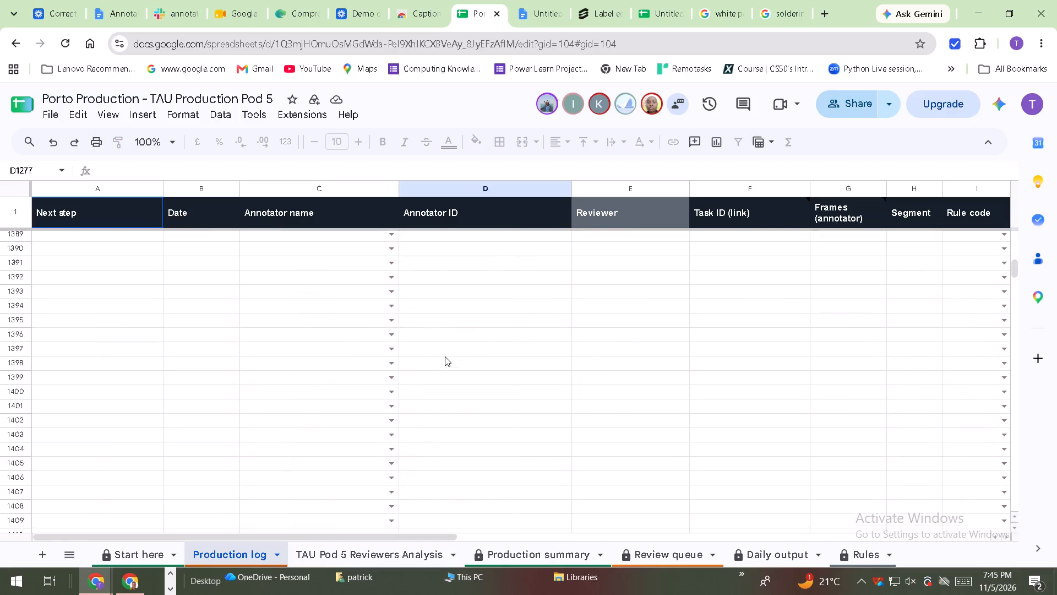
scroll(445, 356, "down", 8)
scroll(445, 356, "up", 7)
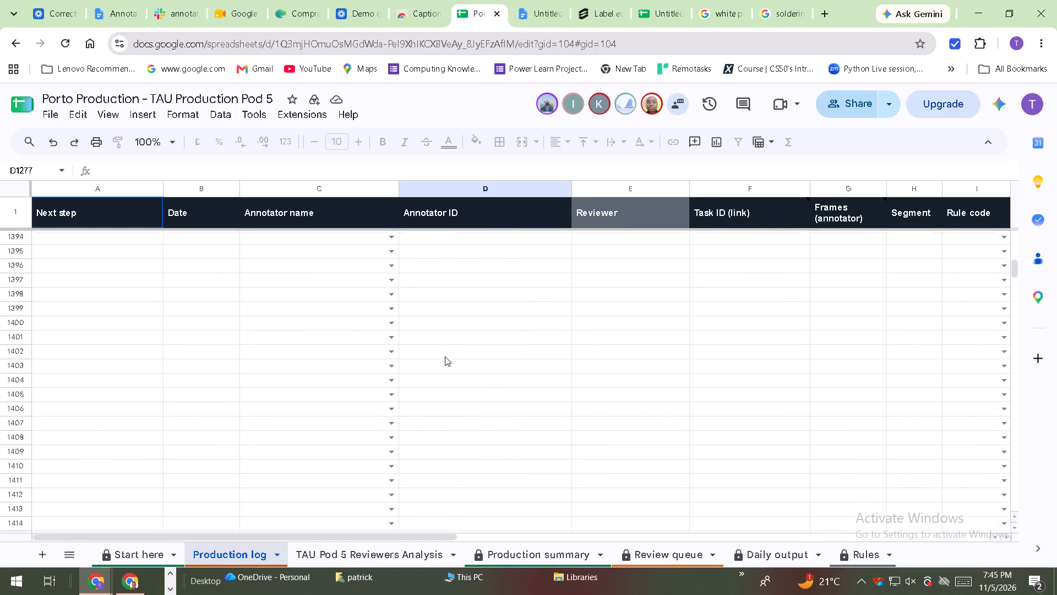
scroll(445, 356, "up", 4)
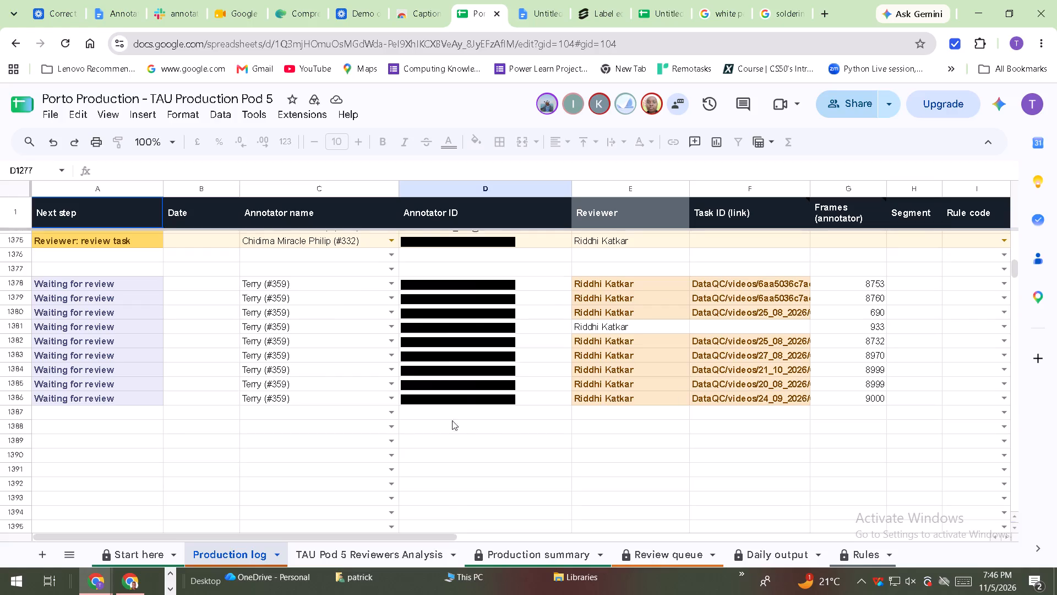
left_click(437, 444)
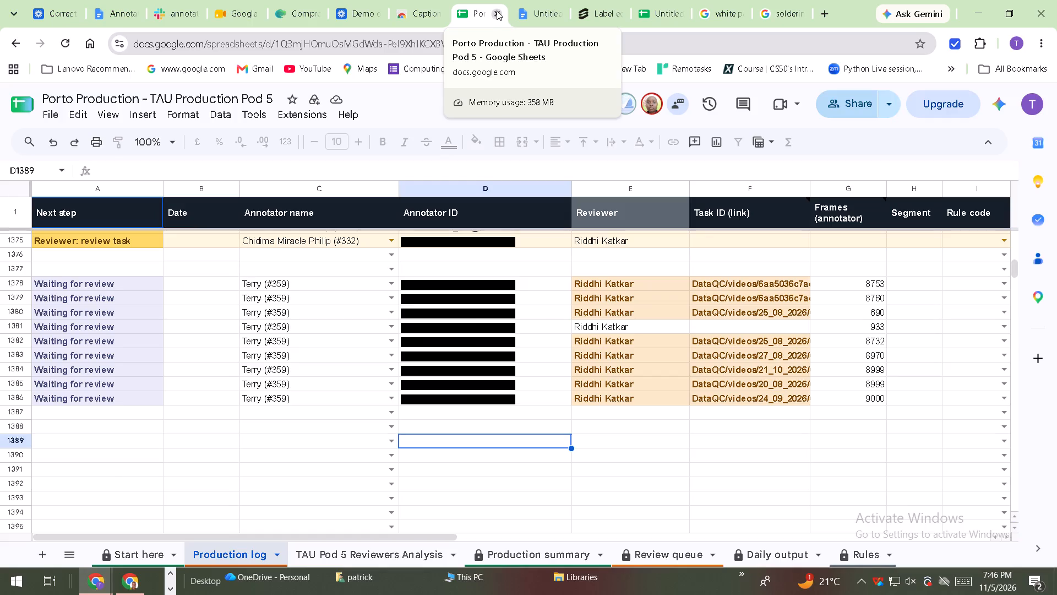
Close the Chrome window containing the production log.
left_click(1049, 6)
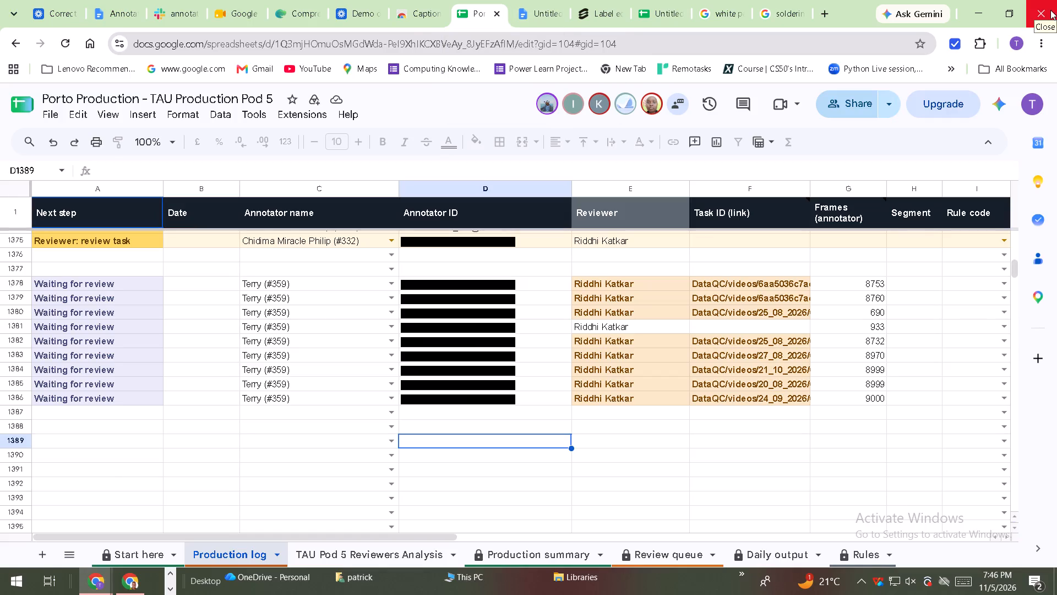
left_click(1050, 10)
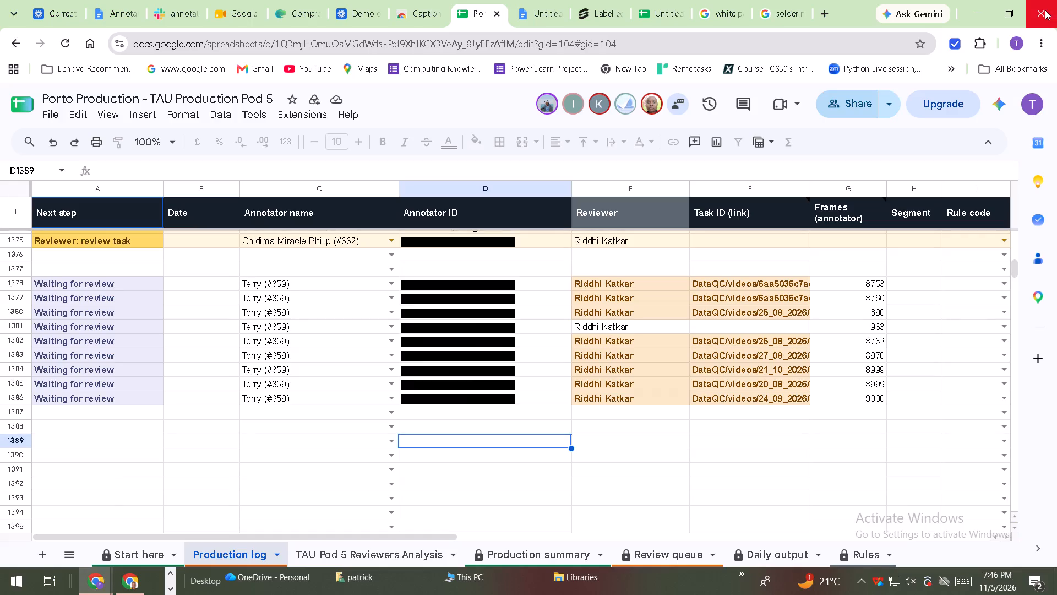
left_click(1044, 10)
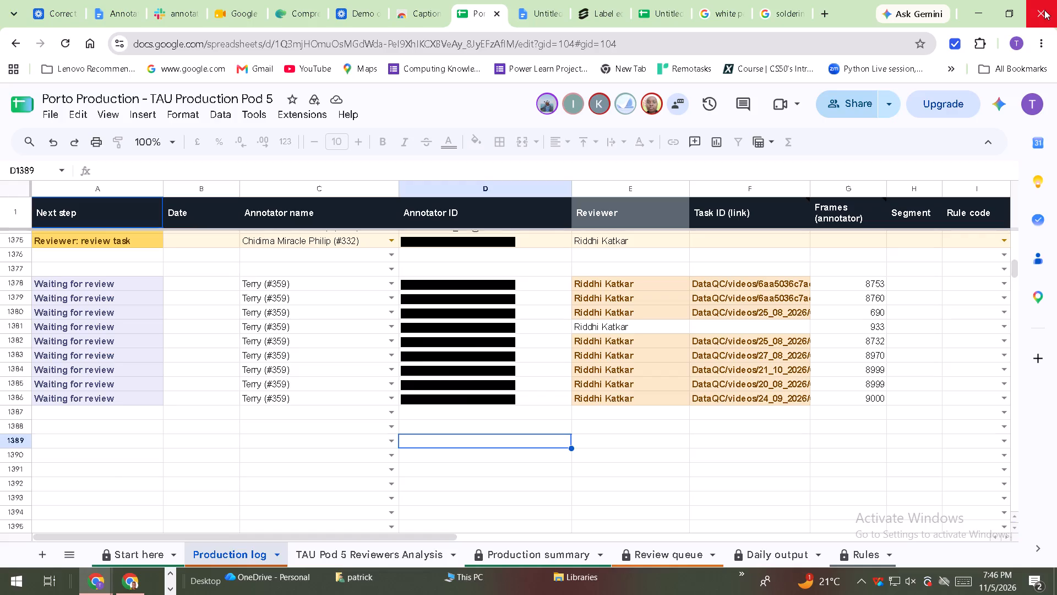
left_click(1044, 10)
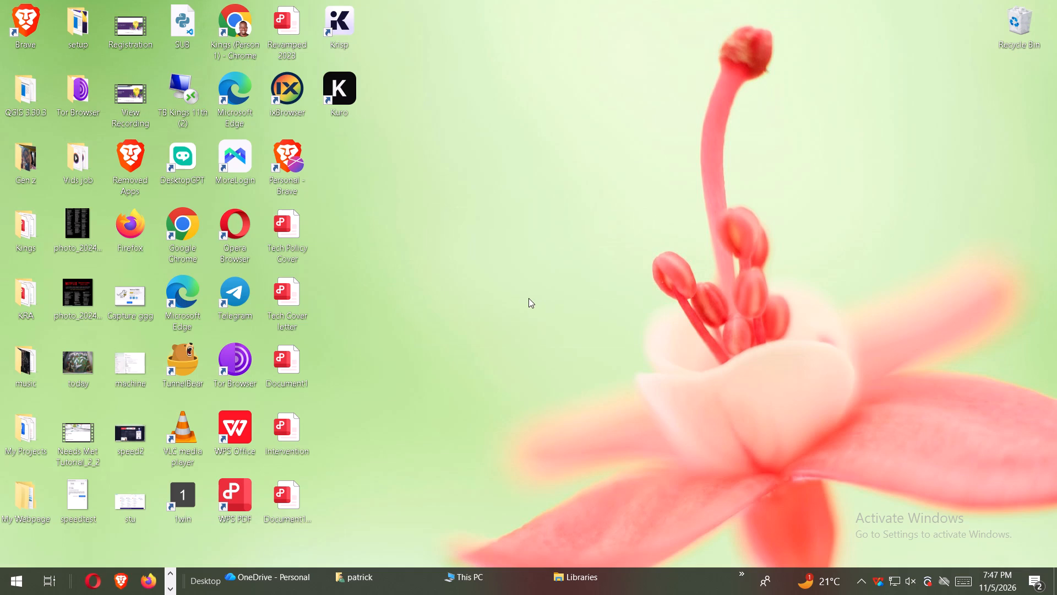
Launch the Brave browser.
double_click(121, 583)
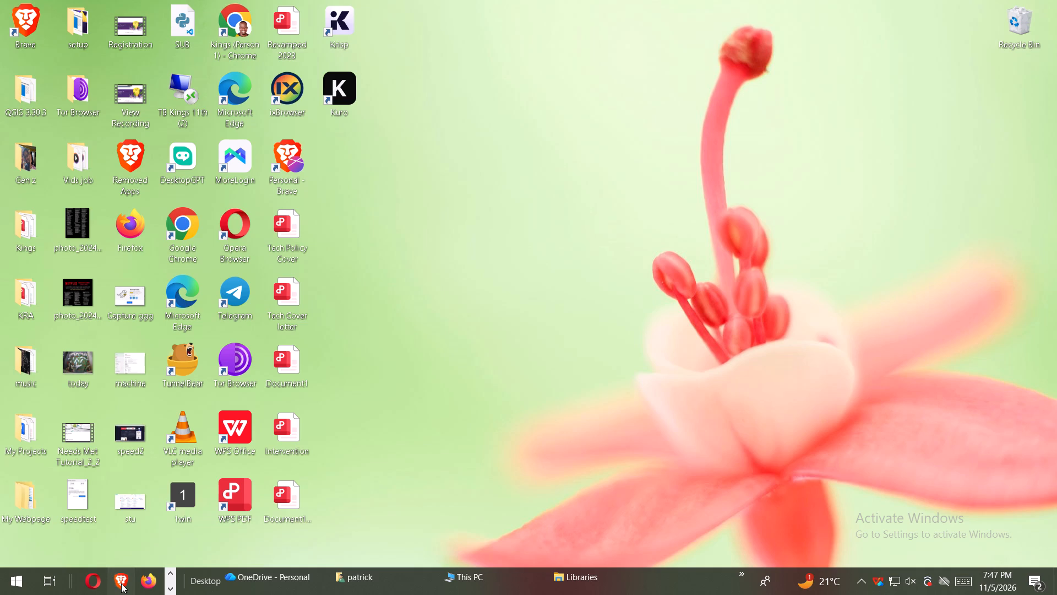